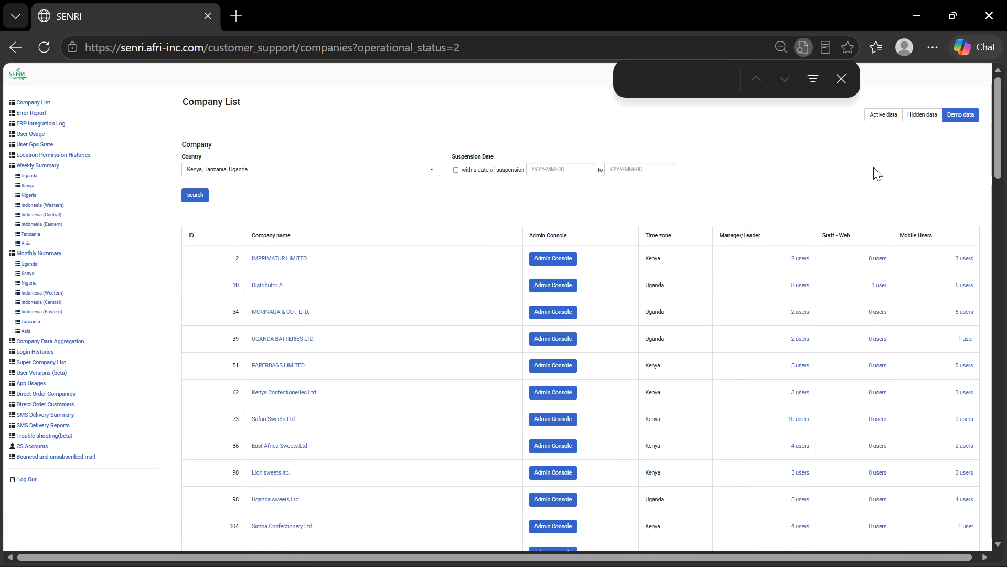
Search the company list for "senri" and open the mobile users of SENRI LIMITED.
{"action": "type", "text": "senri"}
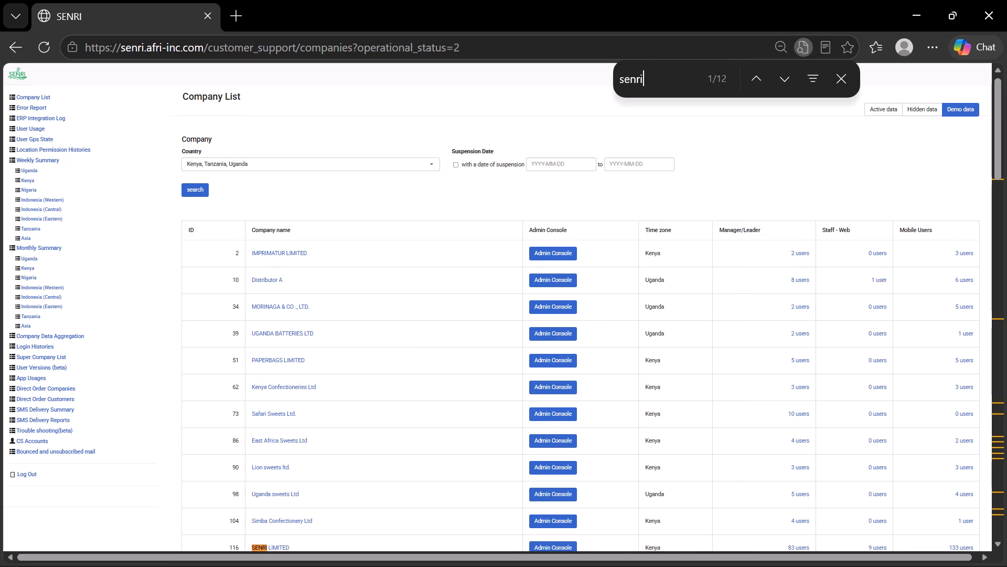
{"action": "scroll", "coordinate": [873, 167], "scroll_direction": "down", "scroll_amount": 1}
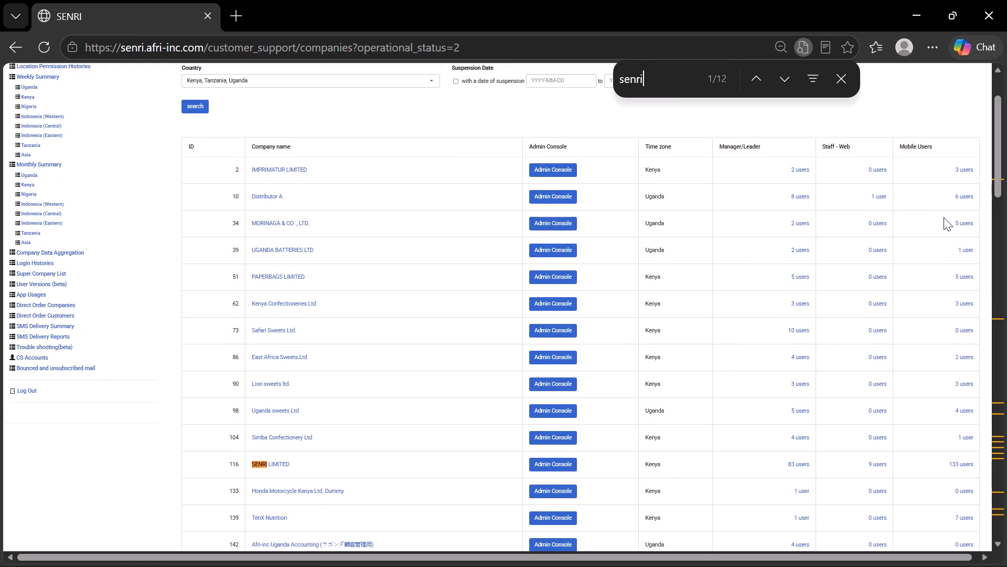
{"action": "left_click", "coordinate": [957, 468]}
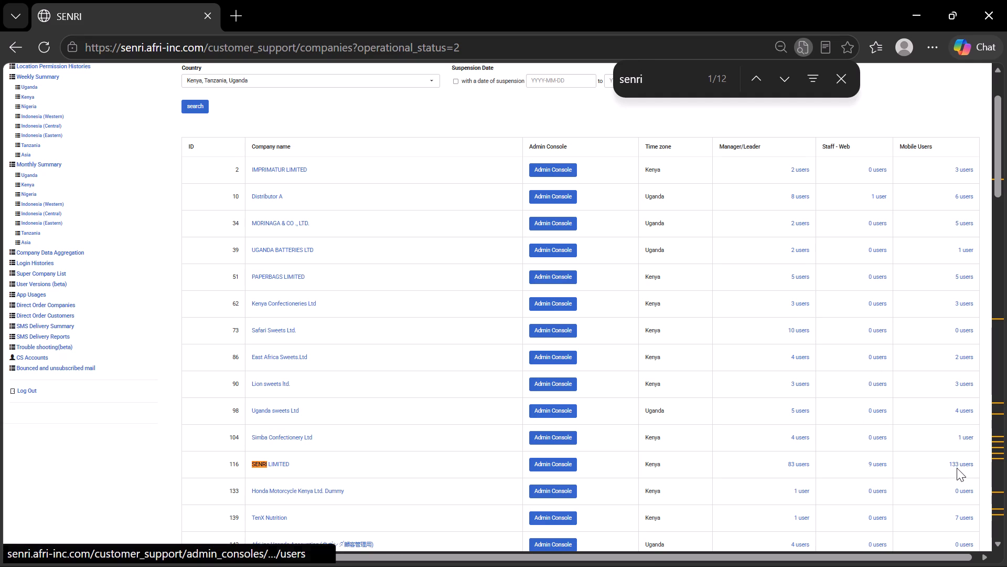
{"action": "left_click", "coordinate": [958, 468]}
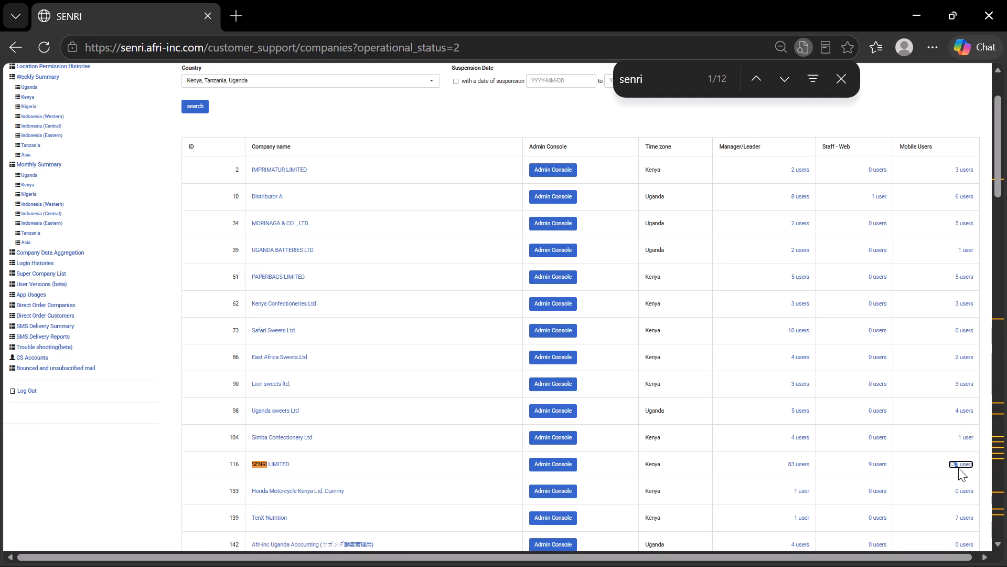
{"action": "left_click", "coordinate": [958, 468]}
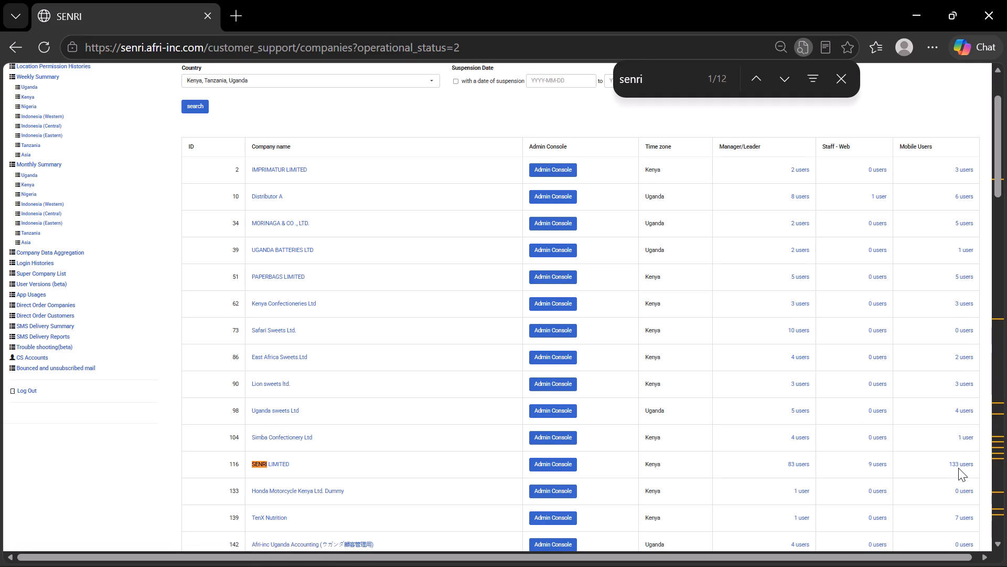
{"action": "left_click", "coordinate": [961, 466]}
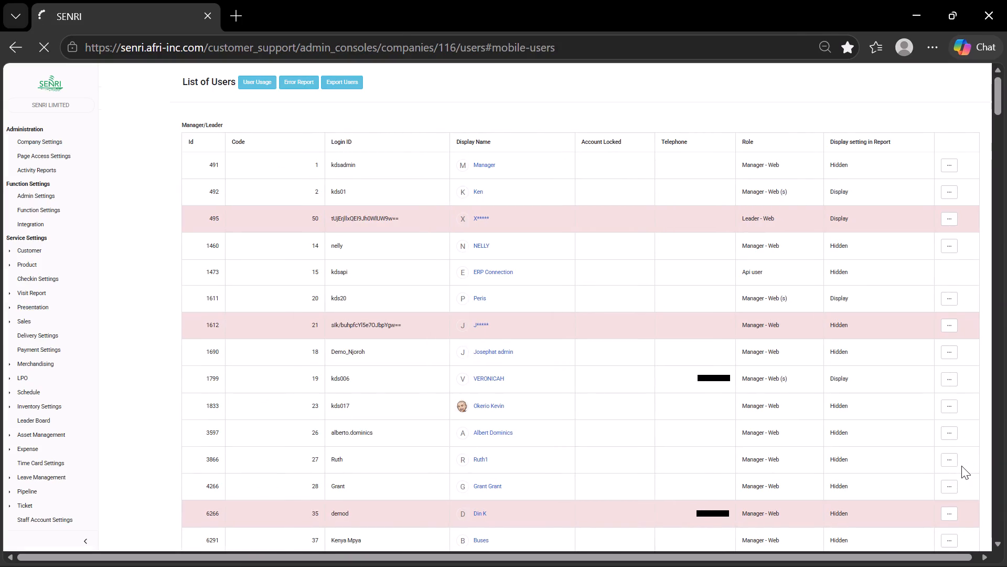
Search SENRI LIMITED's user list for "cg" and go through the matches.
{"action": "key", "text": "ctrl+f"}
{"action": "type", "text": "cg"}
{"action": "key", "text": "Return"}
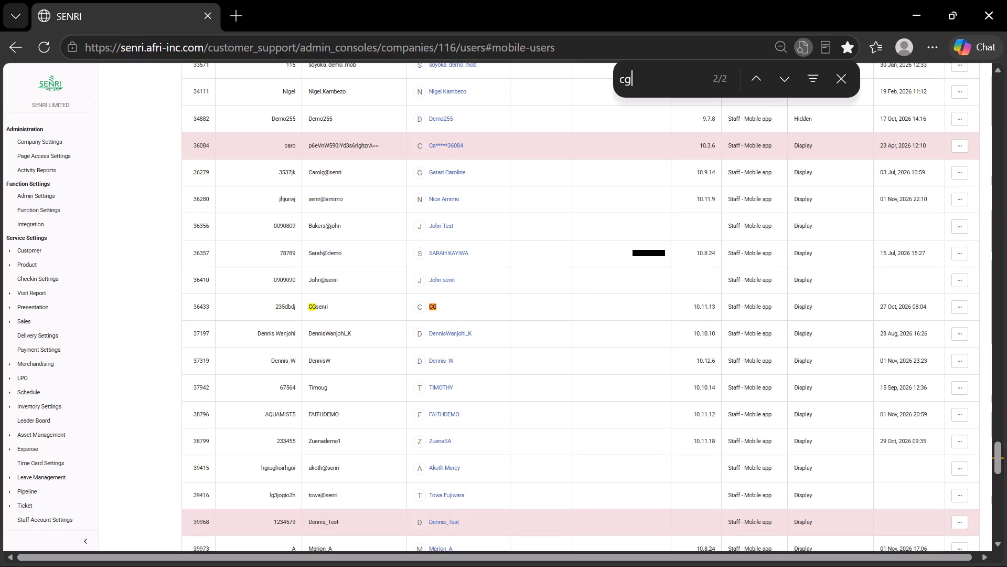
{"action": "key", "text": "Return"}
{"action": "scroll", "coordinate": [959, 463], "scroll_direction": "up", "scroll_amount": 14}
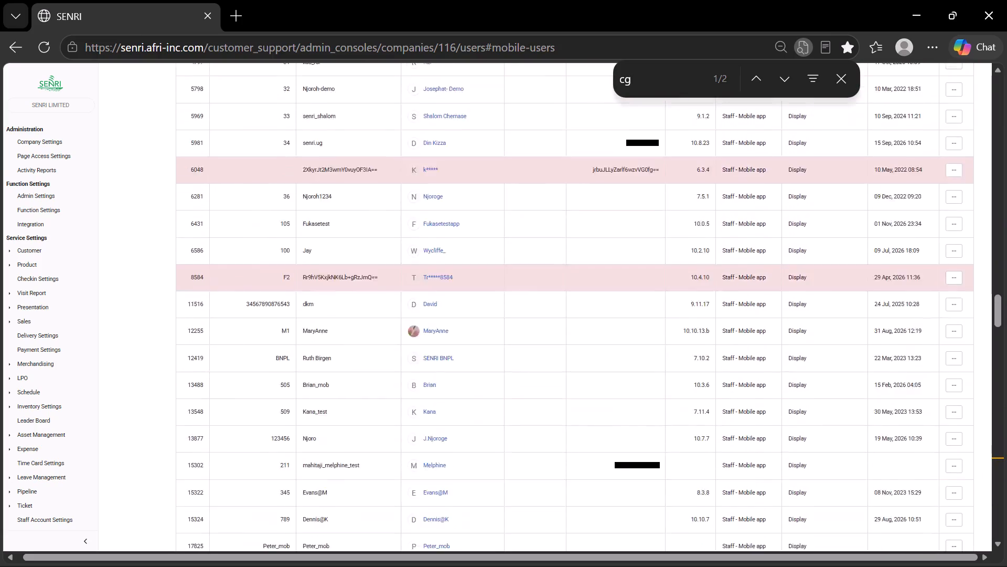
{"action": "scroll", "coordinate": [959, 463], "scroll_direction": "up", "scroll_amount": 11}
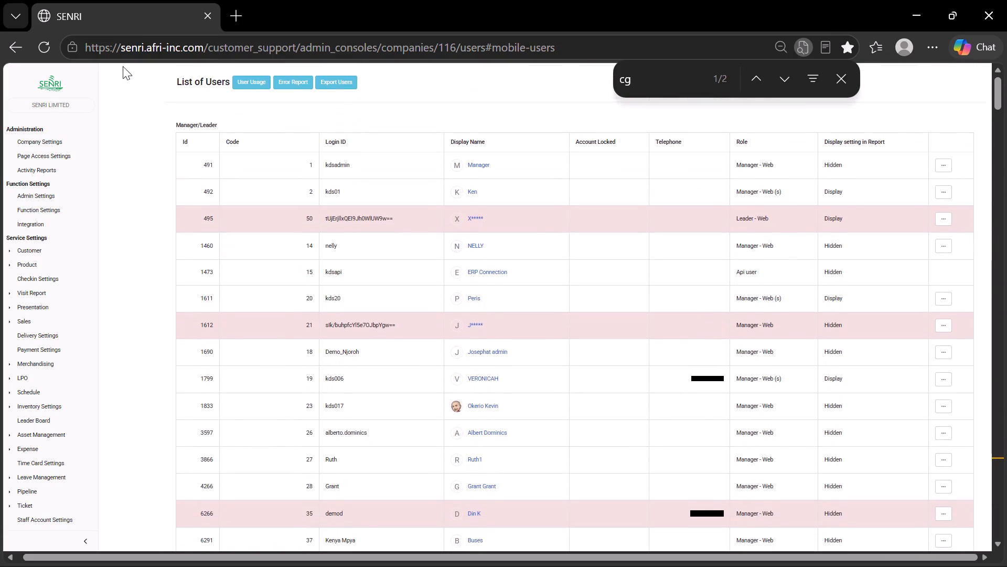
Return to the company list and open the Manager/Leader users of the company with ID 306.
{"action": "left_click", "coordinate": [16, 36]}
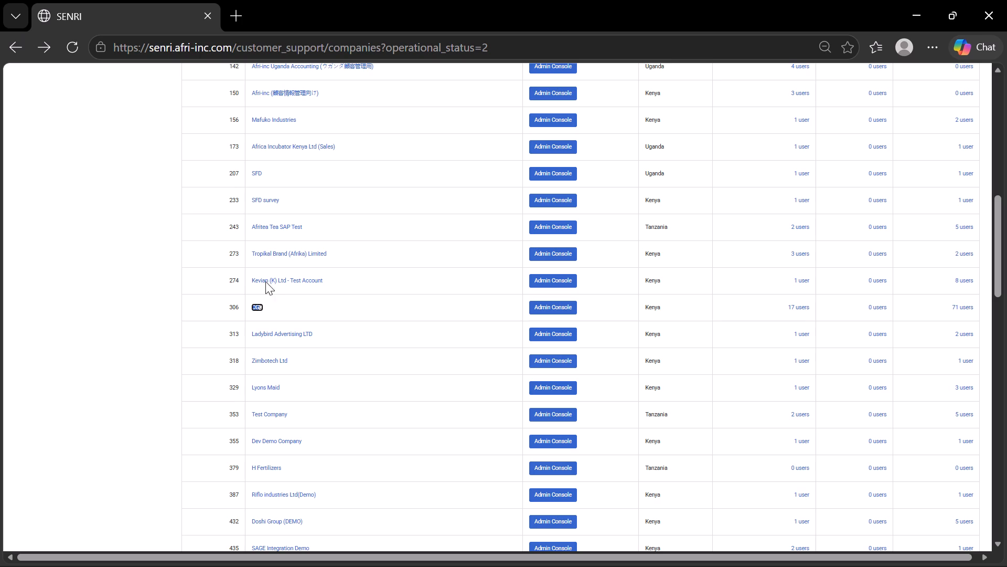
{"action": "left_click", "coordinate": [798, 304]}
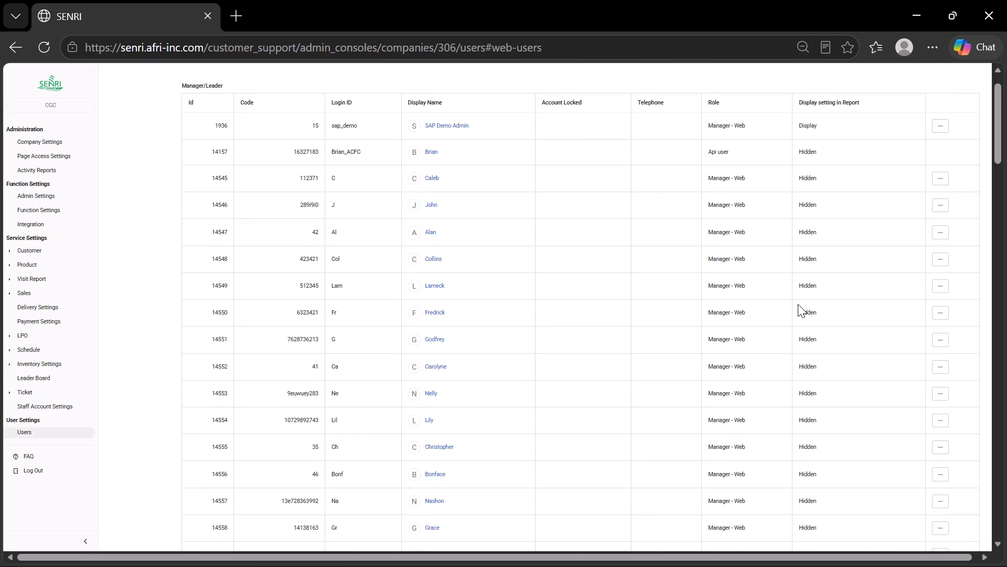
Search CGC's user list for "cg" and step through all the matches.
{"action": "scroll", "coordinate": [798, 304], "scroll_direction": "up", "scroll_amount": 4}
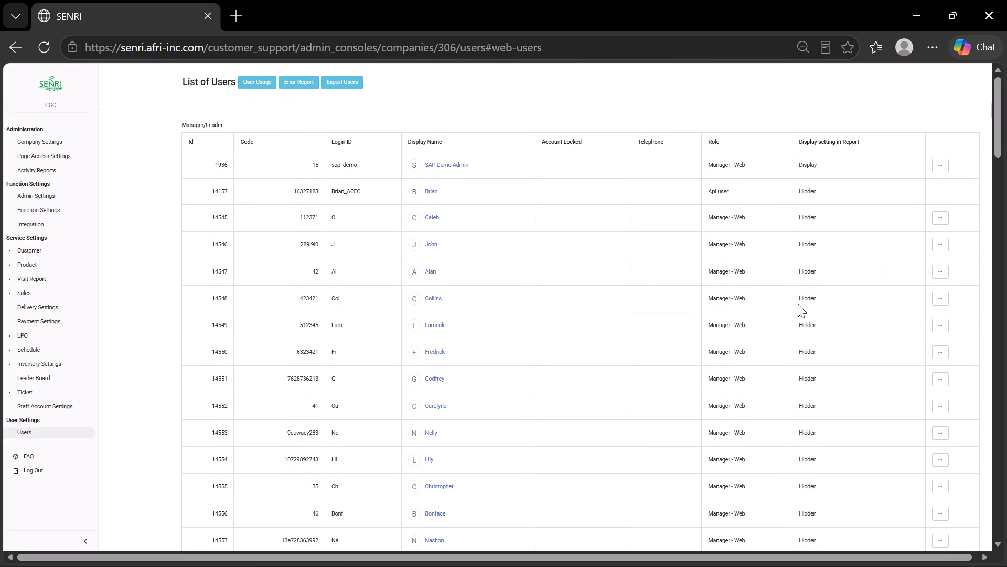
{"action": "key", "text": "ctrl+f"}
{"action": "type", "text": "cg"}
{"action": "key", "text": "Return"}
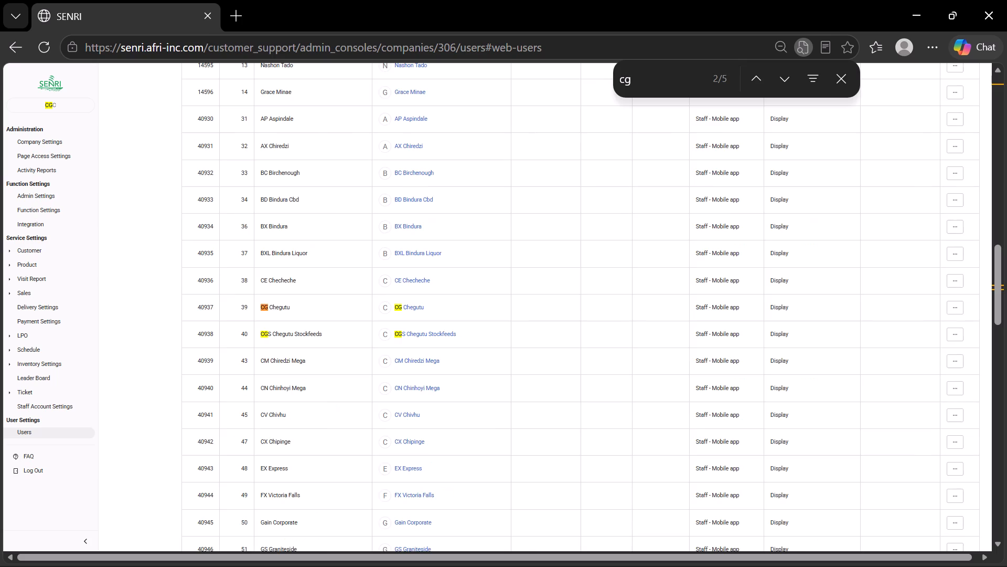
{"action": "key", "text": "Return"}
{"action": "key", "text": "Return"}
{"action": "key", "text": "Return"}
{"action": "key", "text": "Return"}
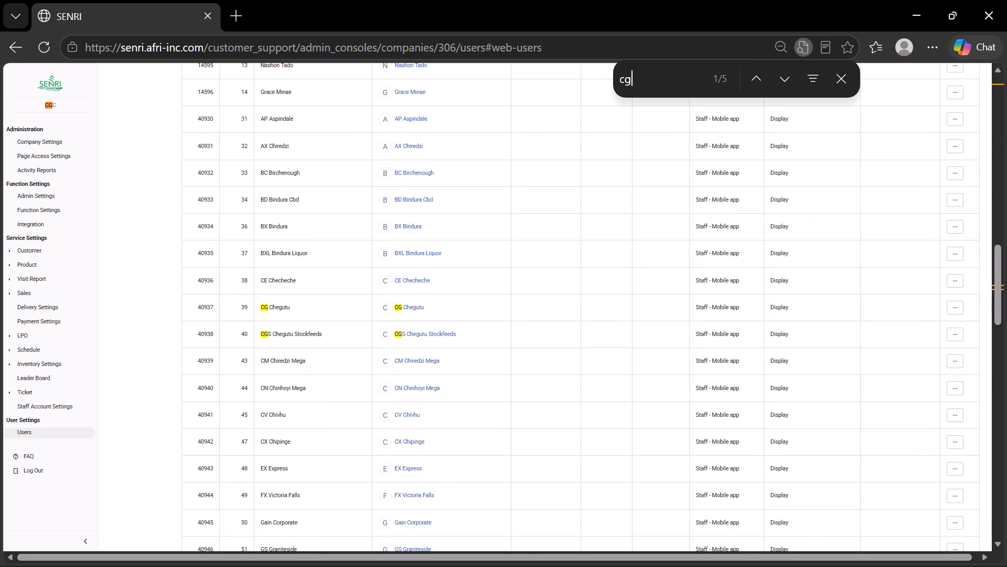
Search CGC's user list for "caro" and open the Edit User page of the Manager - Web user Carolyne.
{"action": "key", "text": "BackSpace"}
{"action": "type", "text": "aro"}
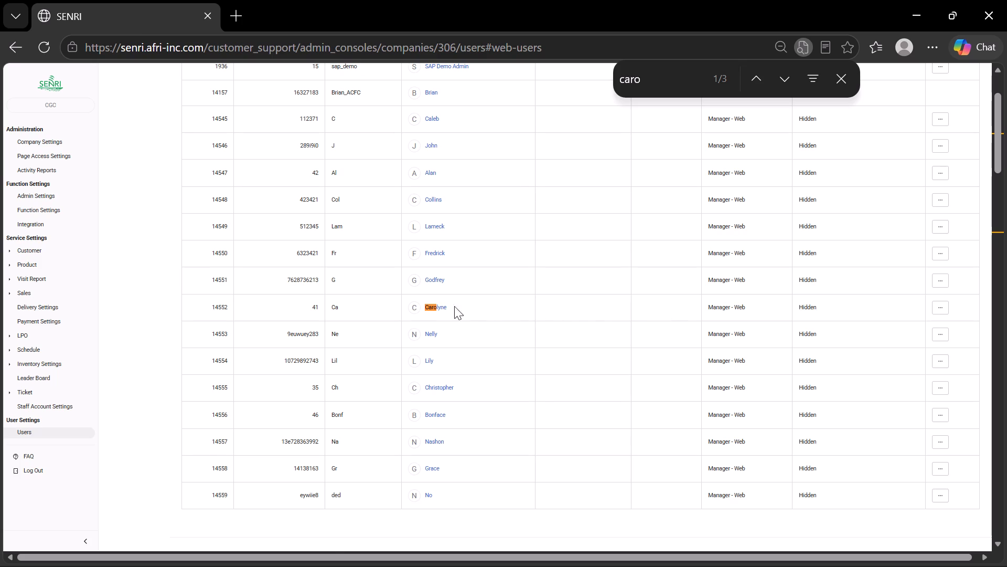
{"action": "left_click", "coordinate": [440, 306]}
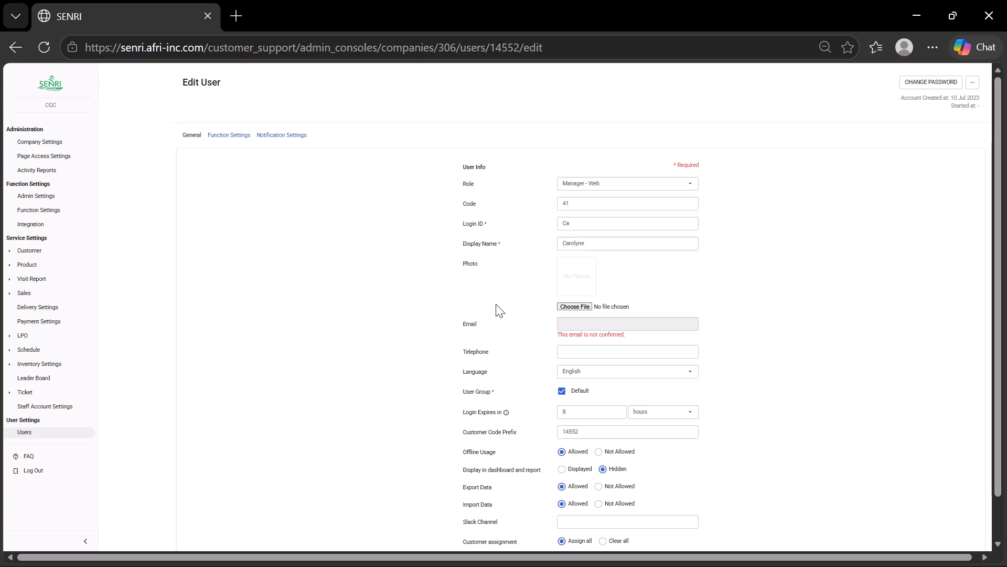
Return to CGC's user list and open Carolyne's user record with the Edit action of that row.
{"action": "left_click", "coordinate": [19, 50]}
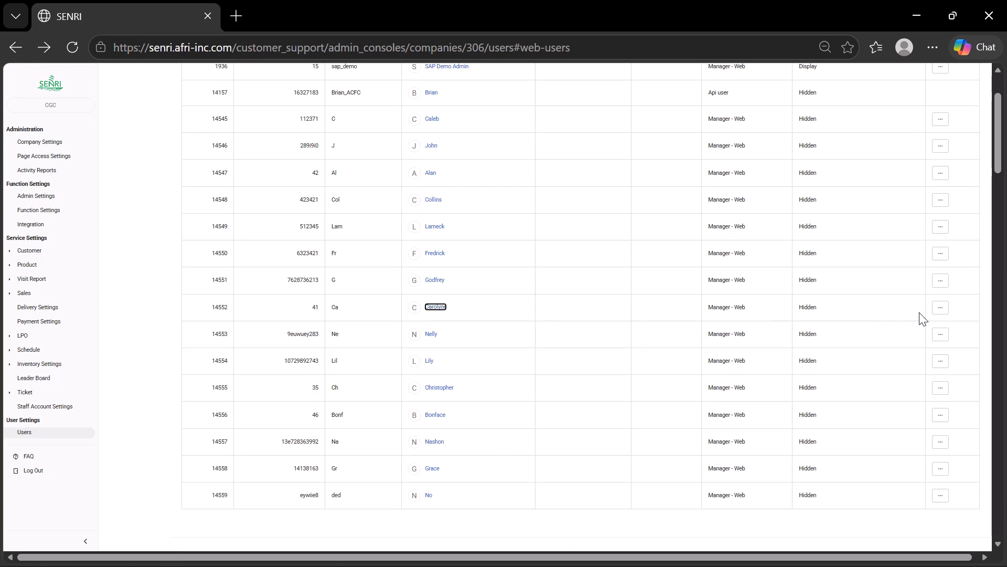
{"action": "left_click", "coordinate": [933, 312]}
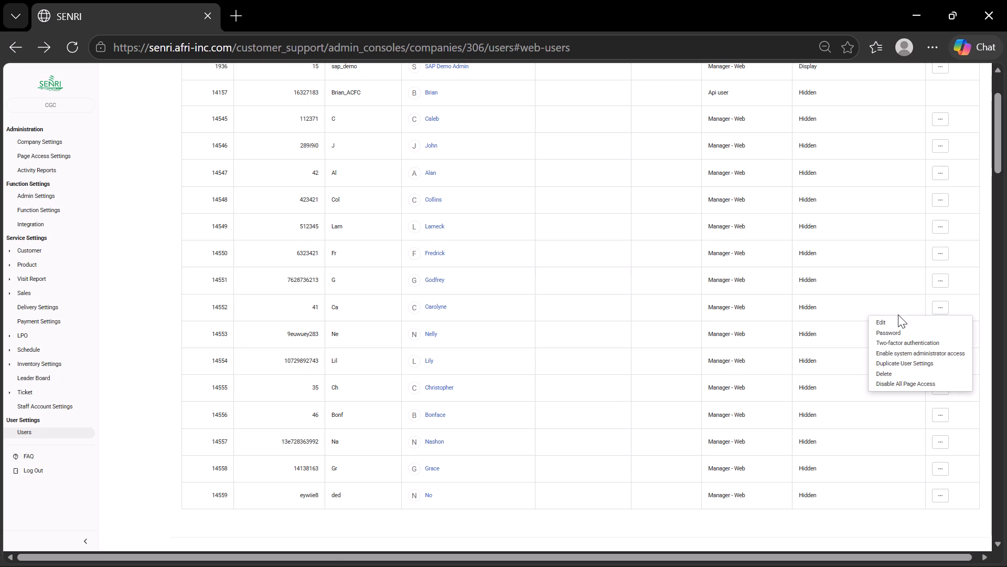
{"action": "left_click", "coordinate": [882, 321]}
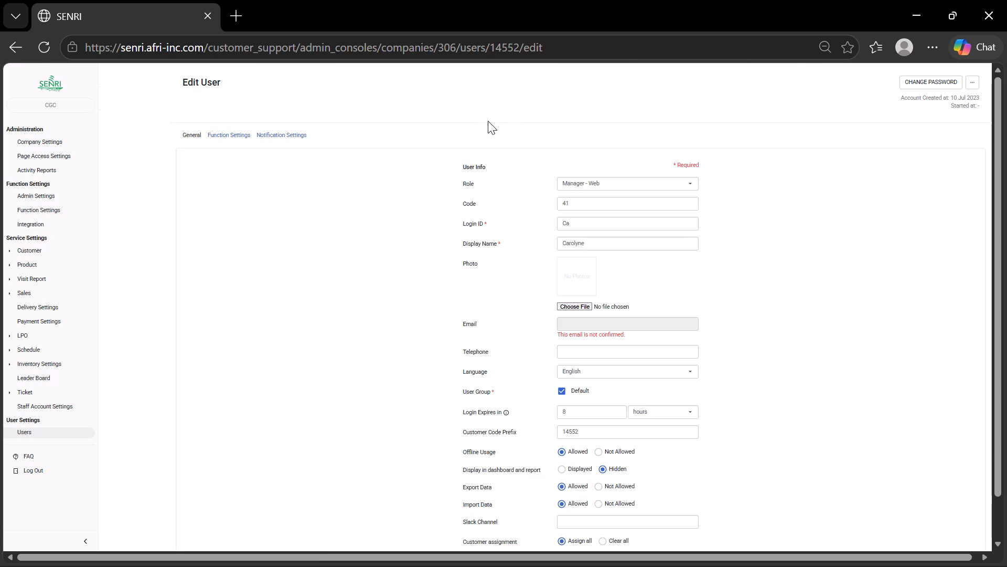
Return to CGC's user list and step through the "caro" matches among the manager and mobile users.
{"action": "left_click", "coordinate": [9, 48]}
{"action": "key", "text": "ctrl+f"}
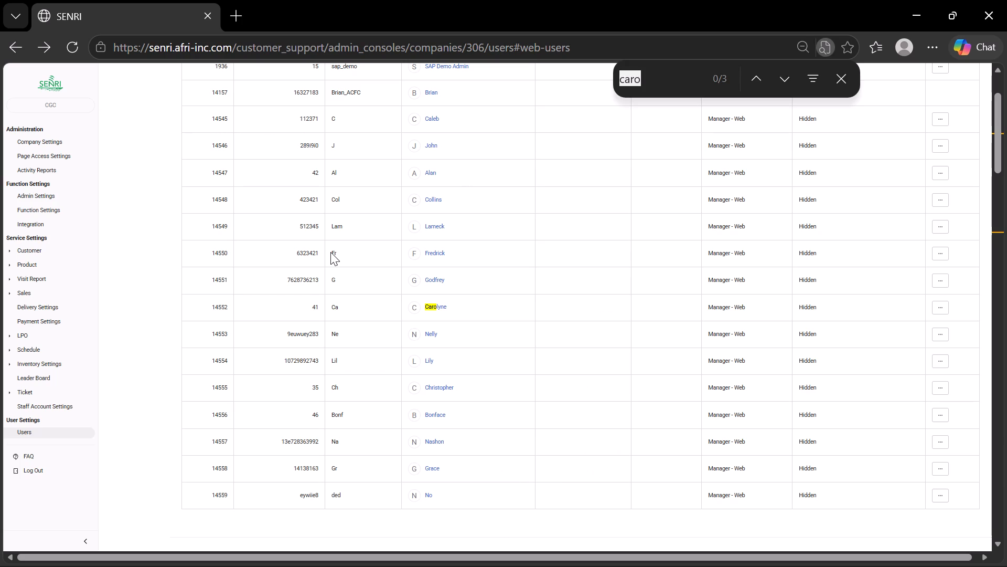
{"action": "key", "text": "Return"}
{"action": "key", "text": "Return"}
{"action": "key", "text": "Return"}
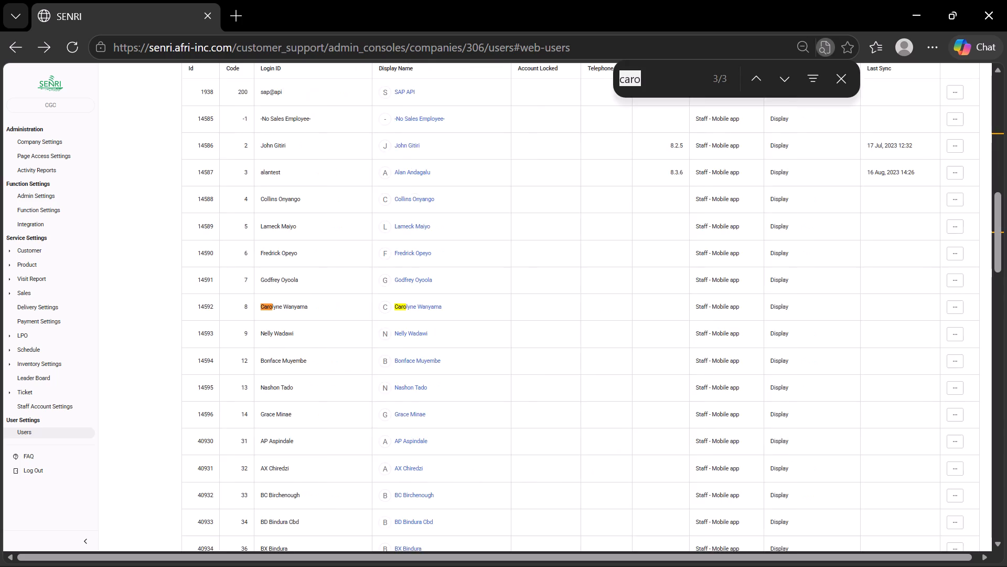
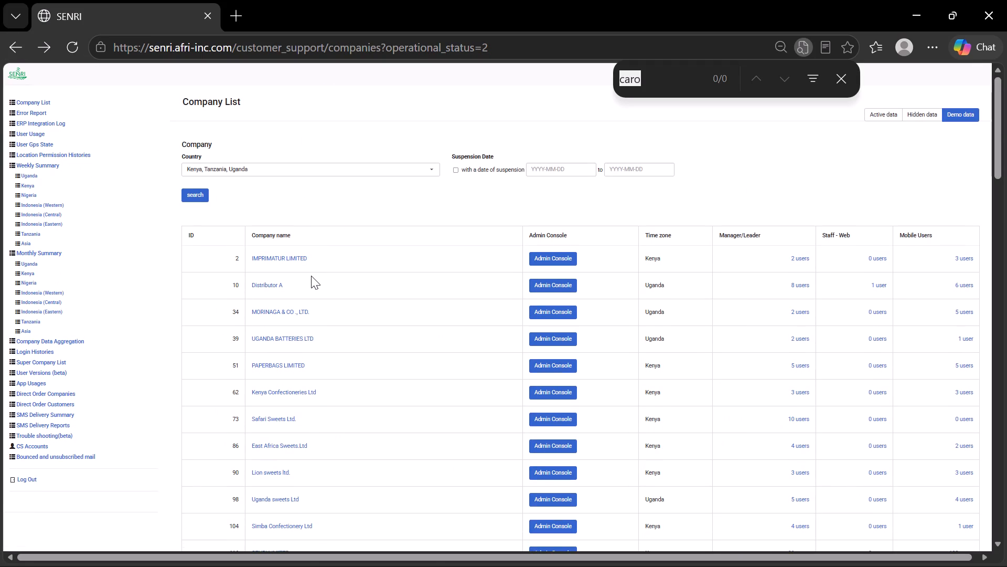
Open the Weekly Summary and, from its Uganda active mobile users table, open the activity report of Dawa Life Sciences (Uganda) Ltd.
{"action": "left_click", "coordinate": [33, 166]}
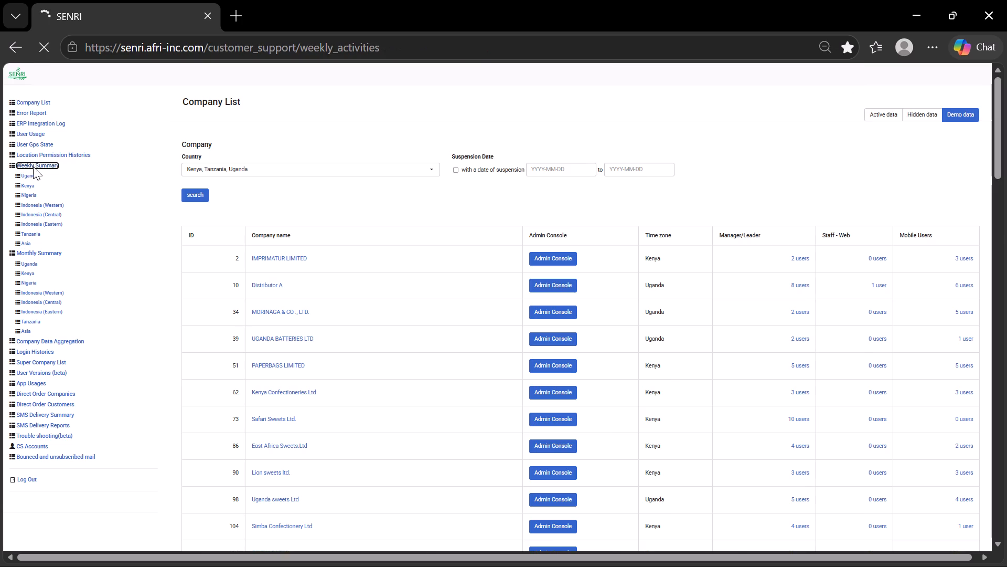
{"action": "key", "text": "ctrl+equal"}
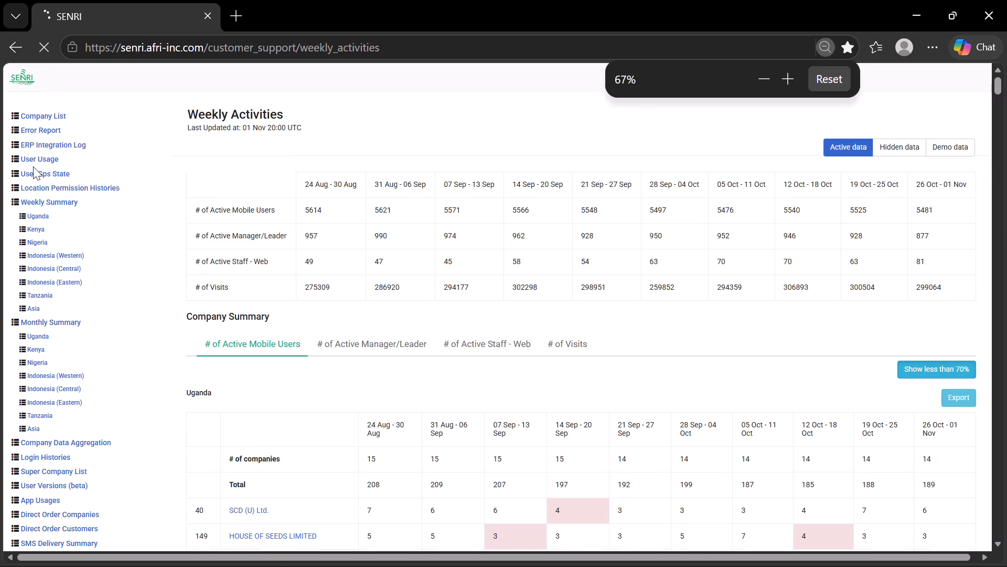
{"action": "scroll", "coordinate": [242, 259], "scroll_direction": "down", "scroll_amount": 2}
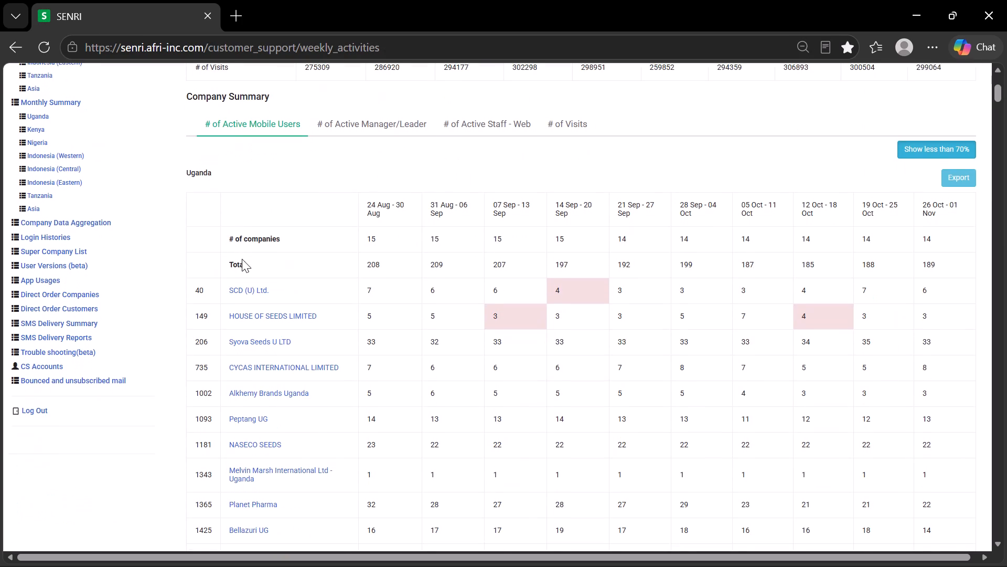
{"action": "scroll", "coordinate": [242, 259], "scroll_direction": "down", "scroll_amount": 2}
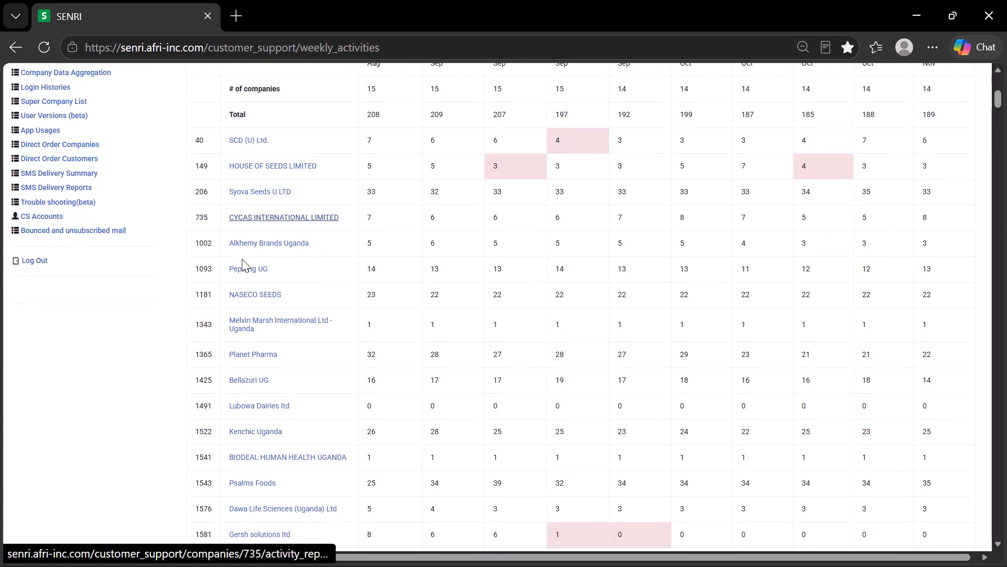
{"action": "scroll", "coordinate": [242, 259], "scroll_direction": "down", "scroll_amount": 2}
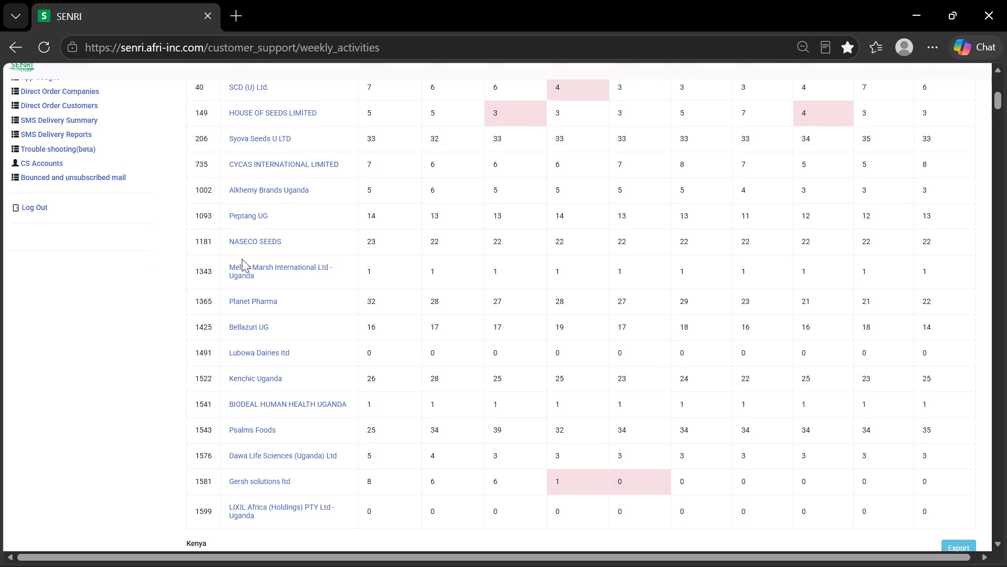
{"action": "scroll", "coordinate": [242, 259], "scroll_direction": "down", "scroll_amount": 2}
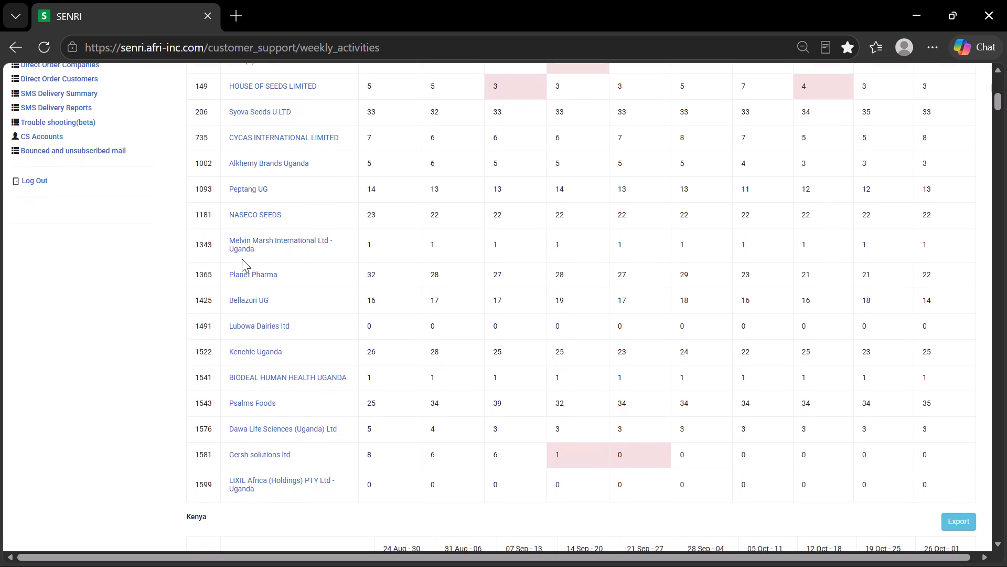
{"action": "scroll", "coordinate": [242, 259], "scroll_direction": "down", "scroll_amount": 1}
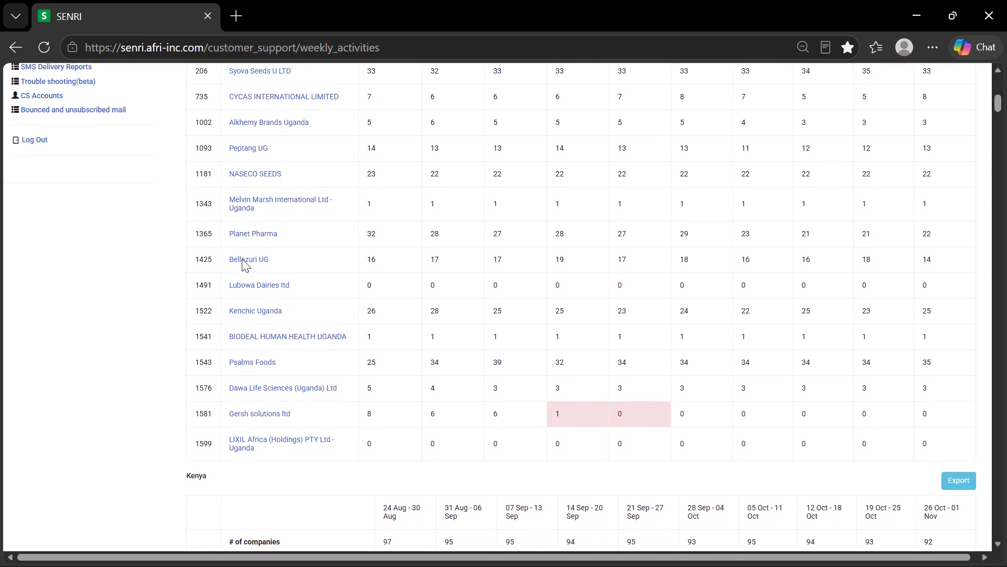
{"action": "scroll", "coordinate": [242, 259], "scroll_direction": "down", "scroll_amount": 1}
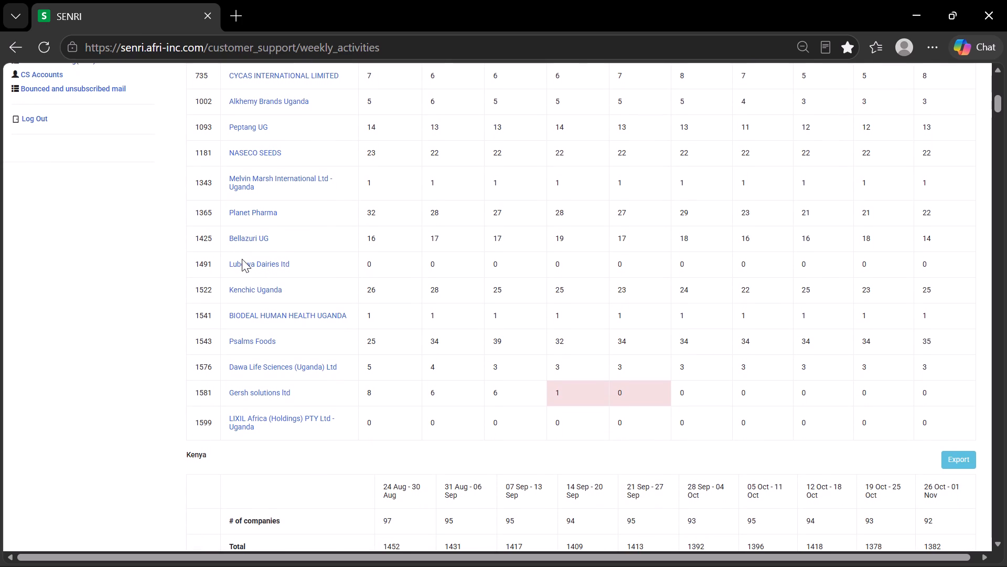
{"action": "left_click", "coordinate": [286, 366]}
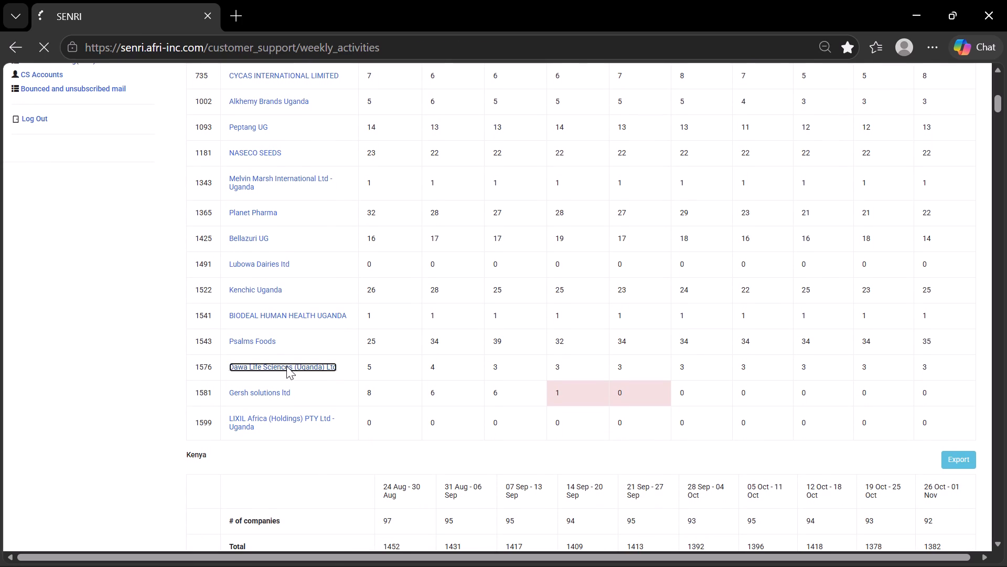
Return to the weekly activities and open the activity report of Elgon- Animal Health Division from the Kenya table.
{"action": "left_click", "coordinate": [20, 44]}
{"action": "scroll", "coordinate": [305, 301], "scroll_direction": "down", "scroll_amount": 2}
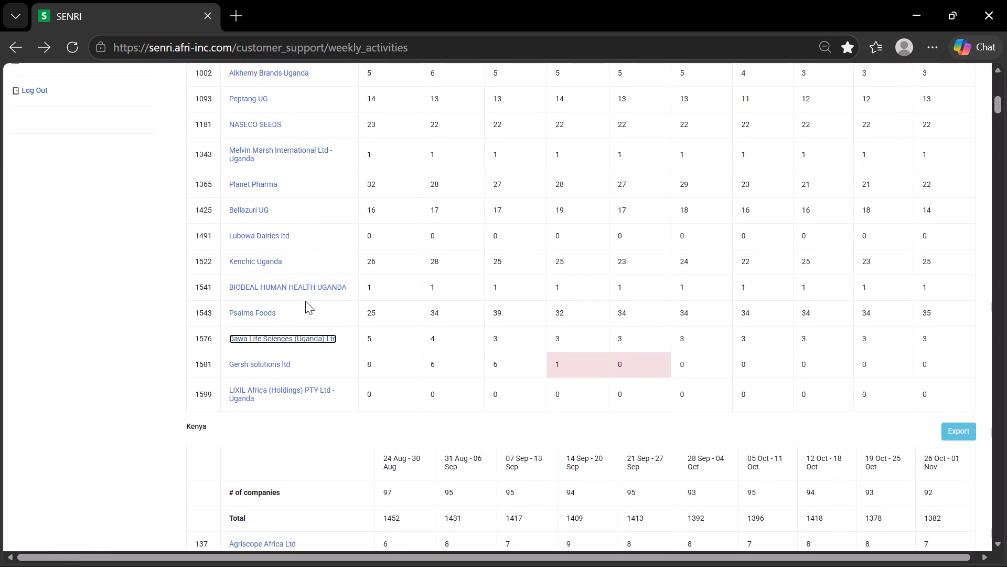
{"action": "scroll", "coordinate": [305, 301], "scroll_direction": "down", "scroll_amount": 2}
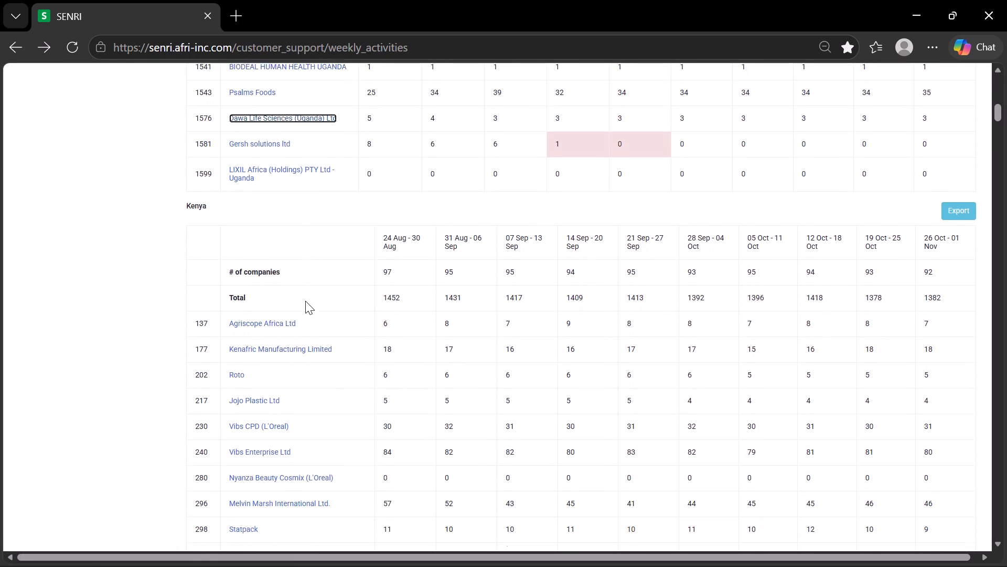
{"action": "scroll", "coordinate": [305, 301], "scroll_direction": "down", "scroll_amount": 2}
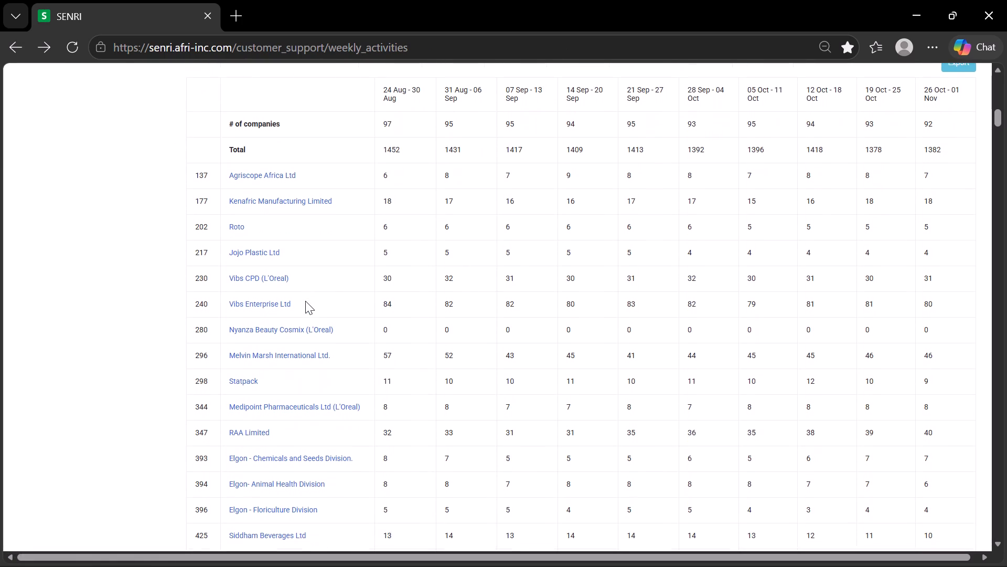
{"action": "scroll", "coordinate": [305, 301], "scroll_direction": "down", "scroll_amount": 2}
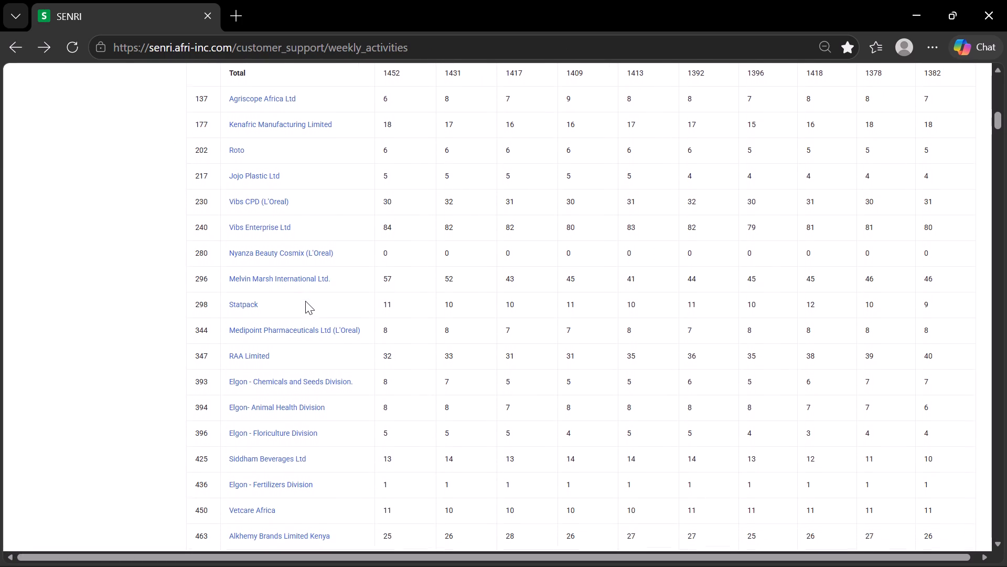
{"action": "scroll", "coordinate": [305, 301], "scroll_direction": "down", "scroll_amount": 1}
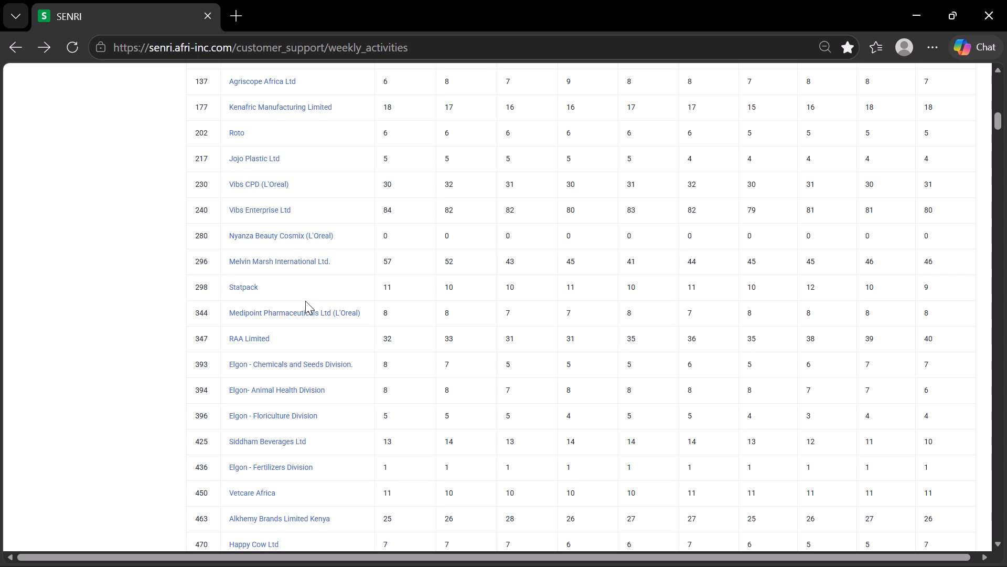
{"action": "left_click", "coordinate": [306, 388]}
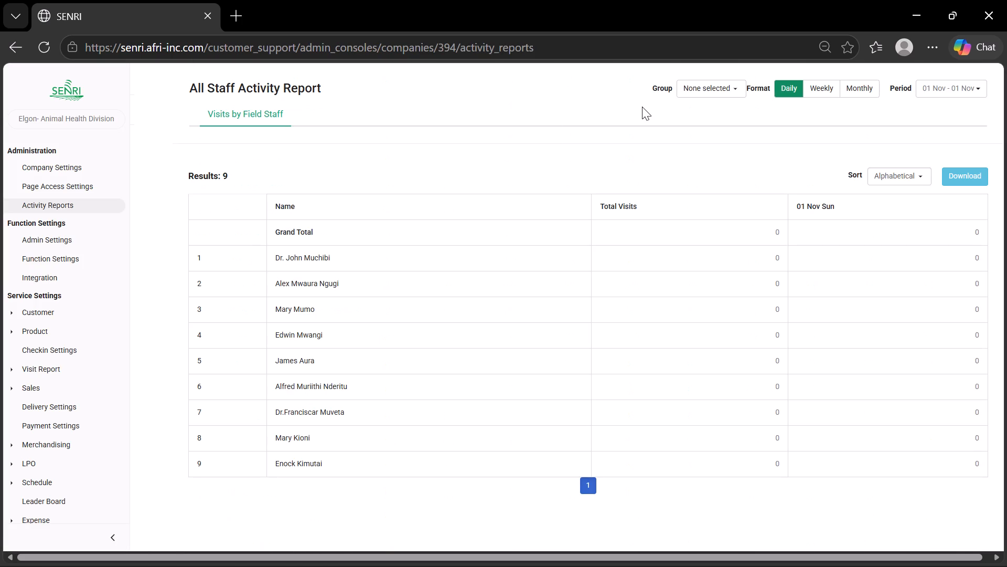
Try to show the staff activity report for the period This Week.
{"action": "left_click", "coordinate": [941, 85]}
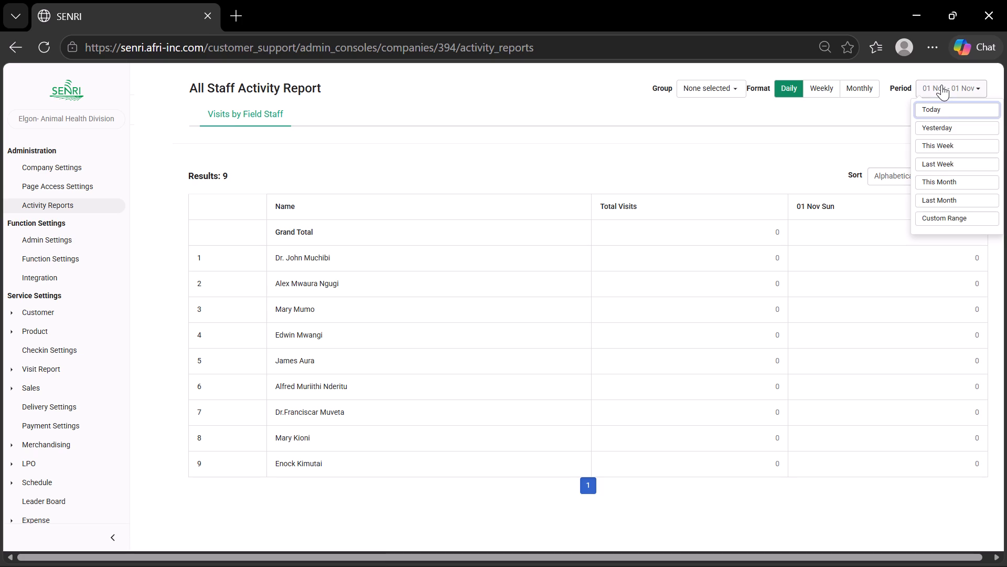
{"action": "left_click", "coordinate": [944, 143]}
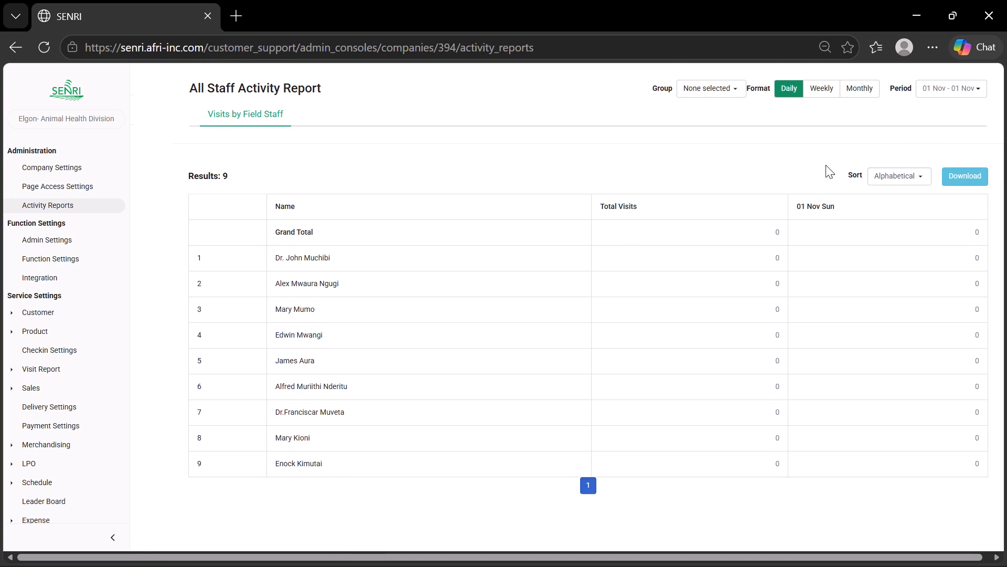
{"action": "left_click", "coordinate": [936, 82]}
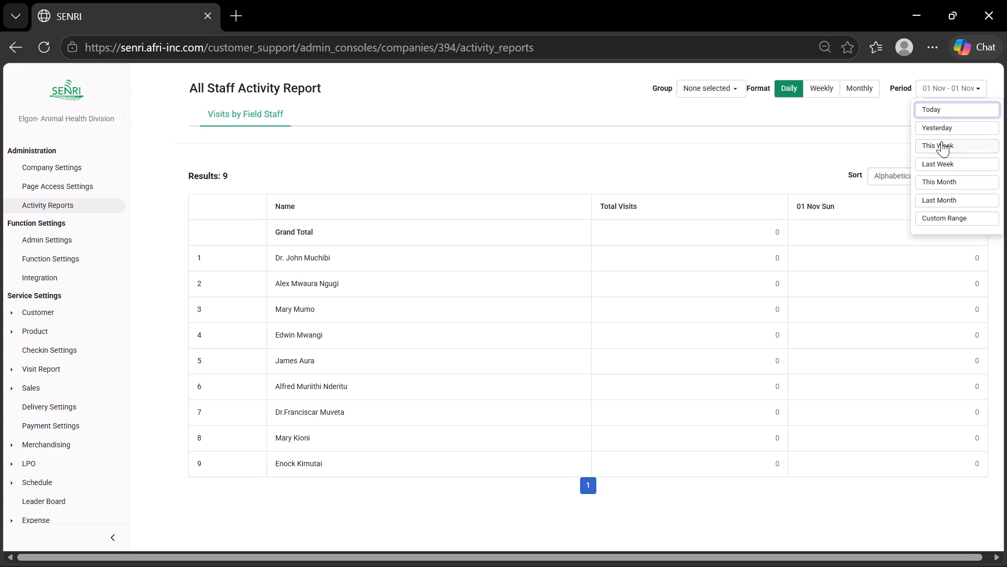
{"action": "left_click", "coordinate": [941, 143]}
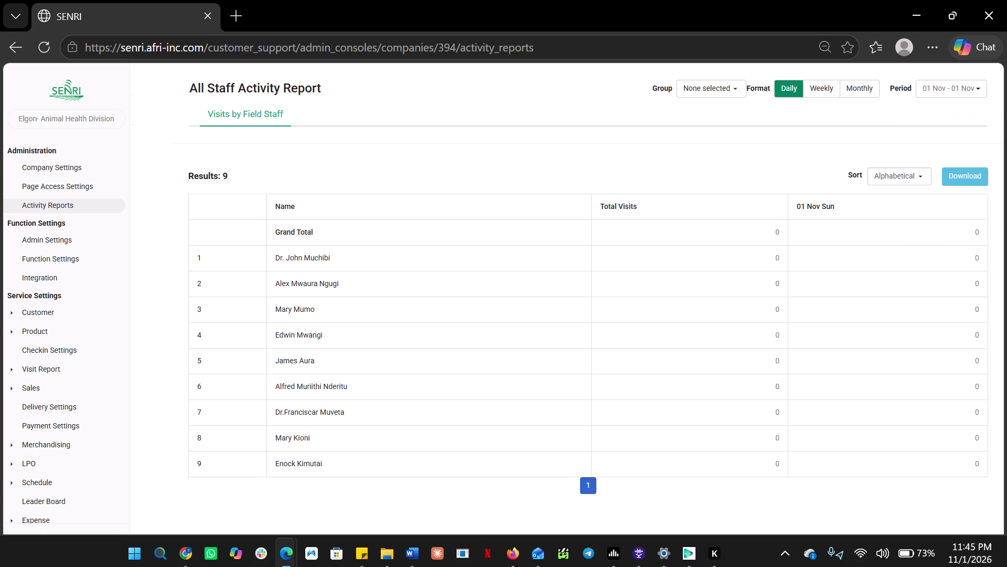
Set the activity report's period to a custom range from October 26 to November 1, 2026.
{"action": "left_click", "coordinate": [935, 89]}
{"action": "left_click", "coordinate": [937, 217]}
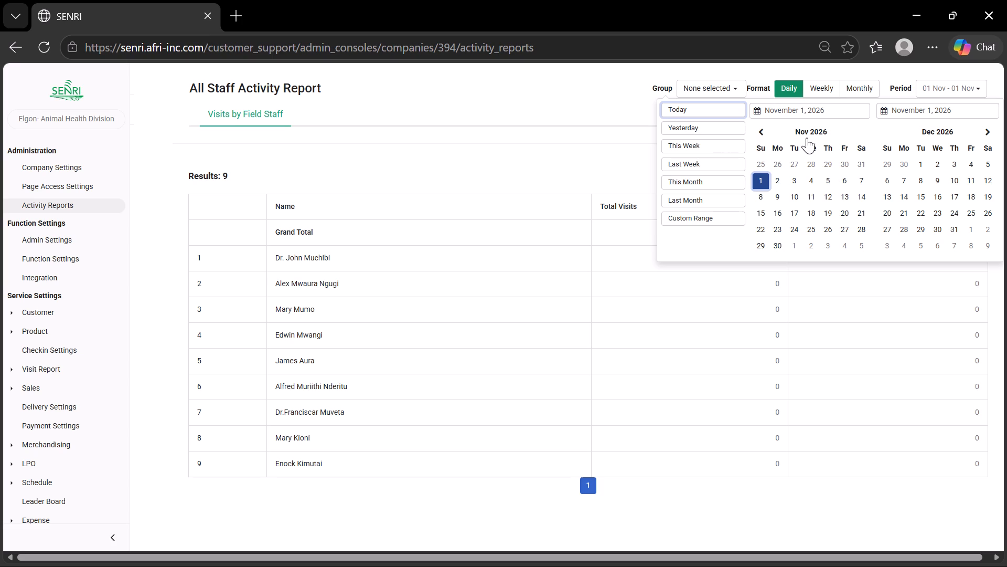
{"action": "left_click", "coordinate": [773, 160]}
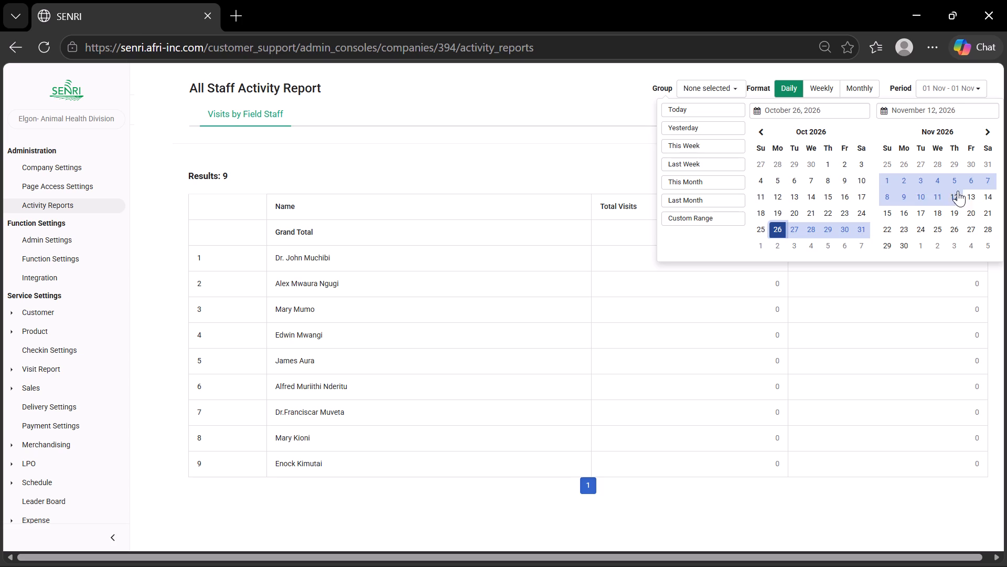
{"action": "left_click", "coordinate": [887, 180]}
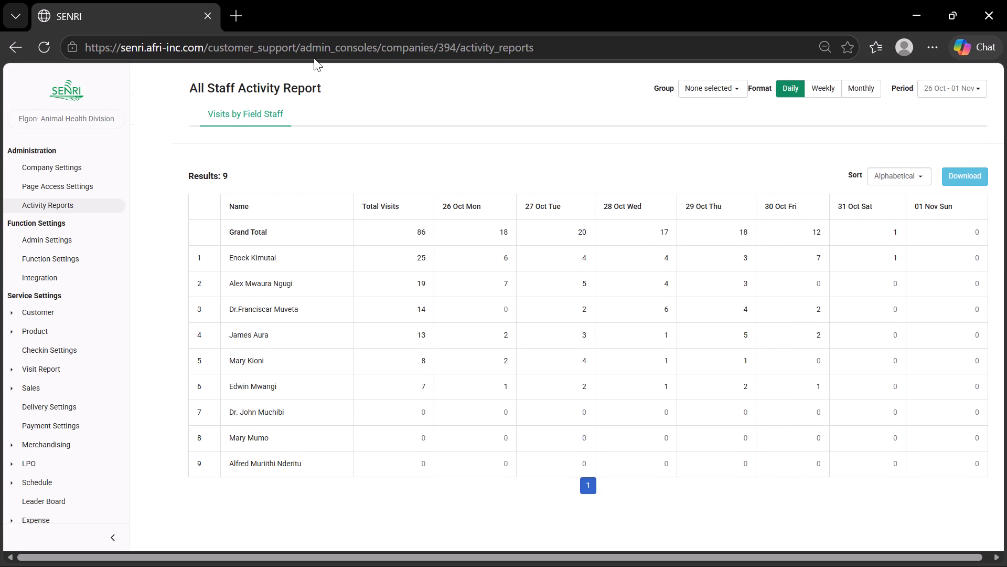
Return to the weekly activities and open the activity report of Biodeal Laboratories Limited from the Kenya table.
{"action": "left_click", "coordinate": [9, 50]}
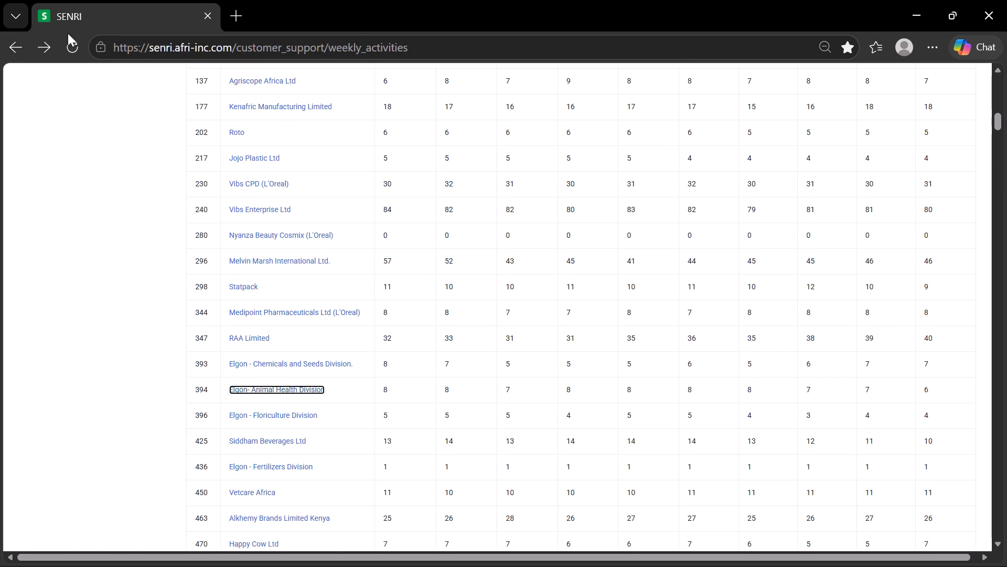
{"action": "scroll", "coordinate": [250, 236], "scroll_direction": "down", "scroll_amount": 4}
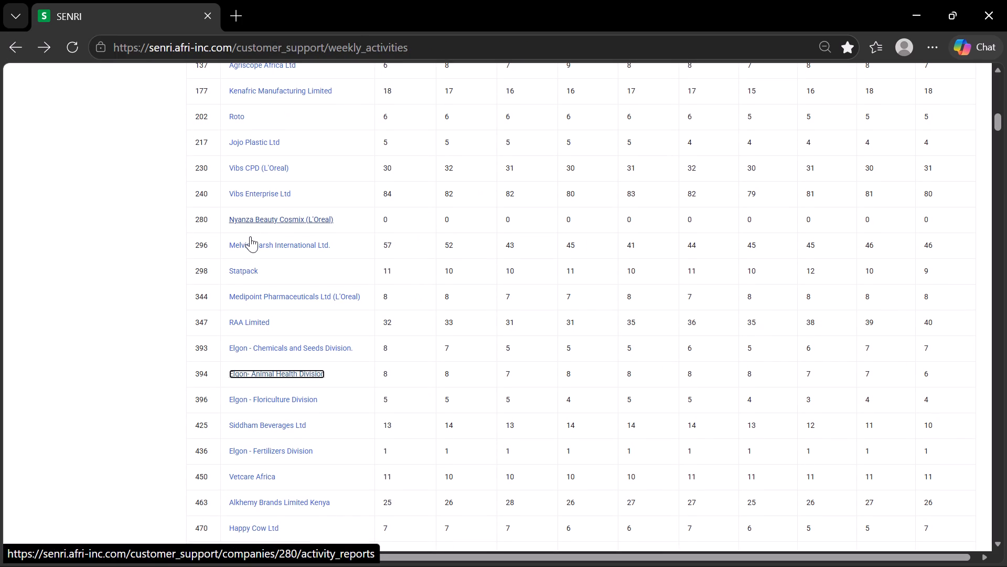
{"action": "scroll", "coordinate": [250, 236], "scroll_direction": "down", "scroll_amount": 3}
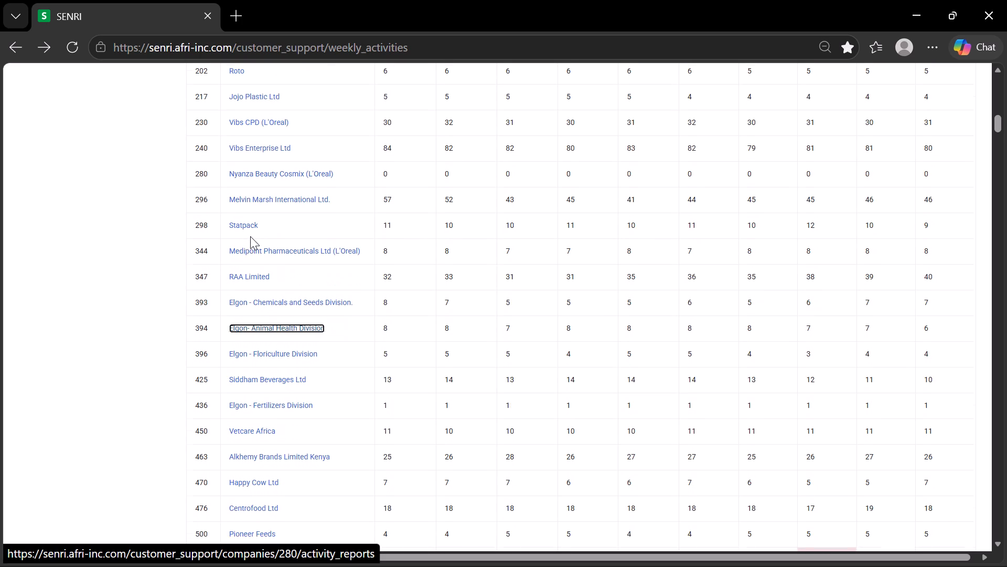
{"action": "scroll", "coordinate": [250, 236], "scroll_direction": "down", "scroll_amount": 2}
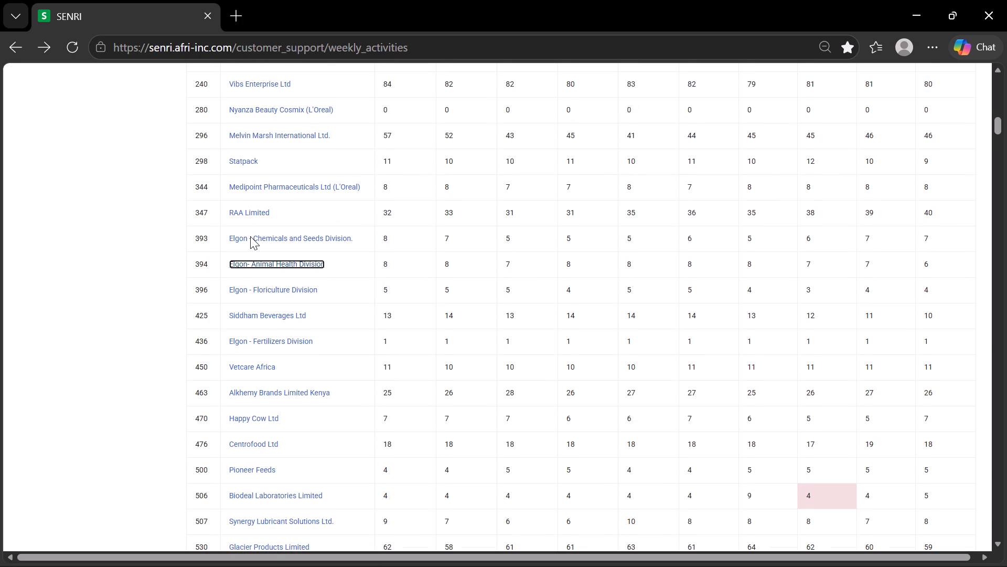
{"action": "scroll", "coordinate": [250, 236], "scroll_direction": "down", "scroll_amount": 2}
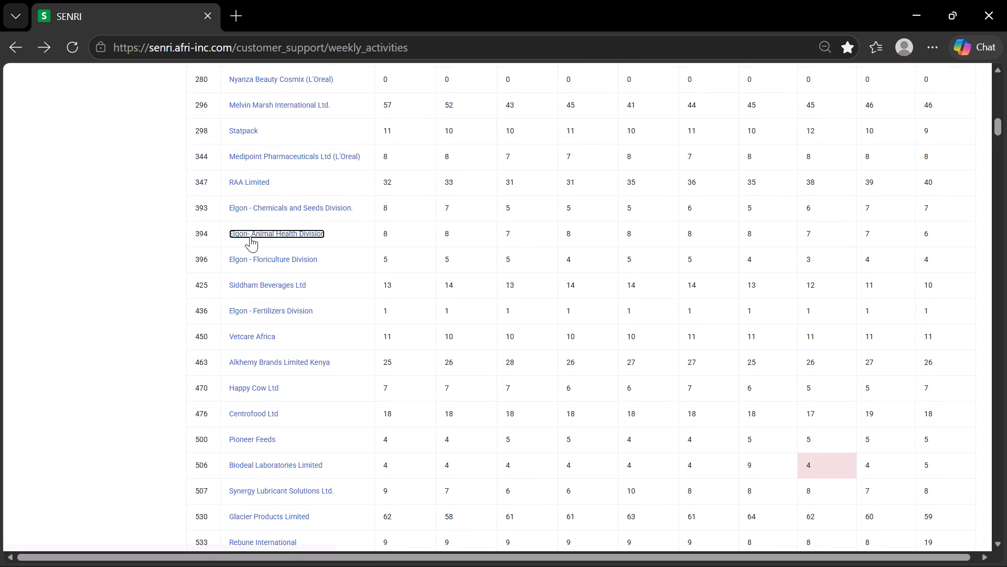
{"action": "left_click", "coordinate": [268, 463]}
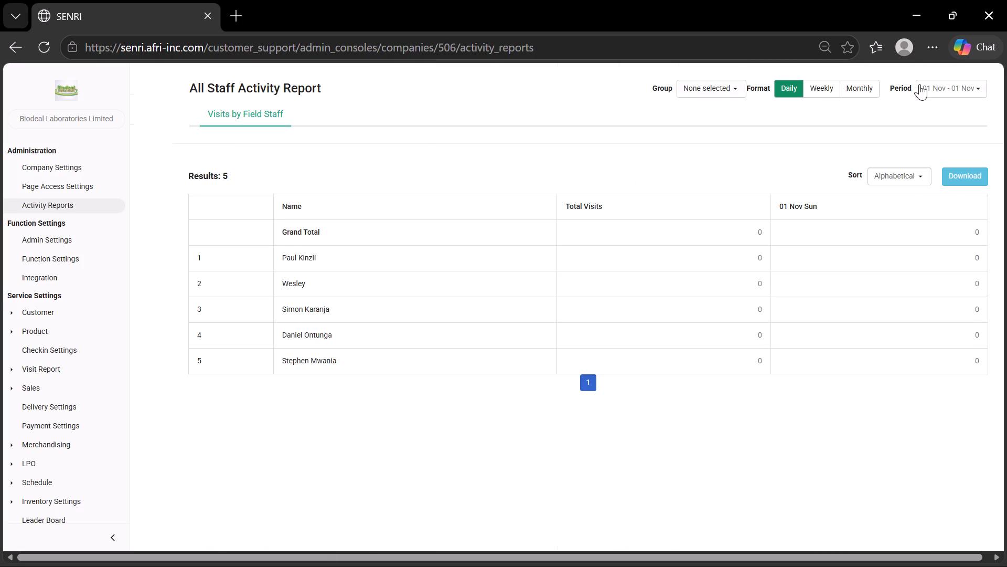
Set the period of Biodeal Laboratories Limited's activity report to Last Week.
{"action": "left_click", "coordinate": [943, 85]}
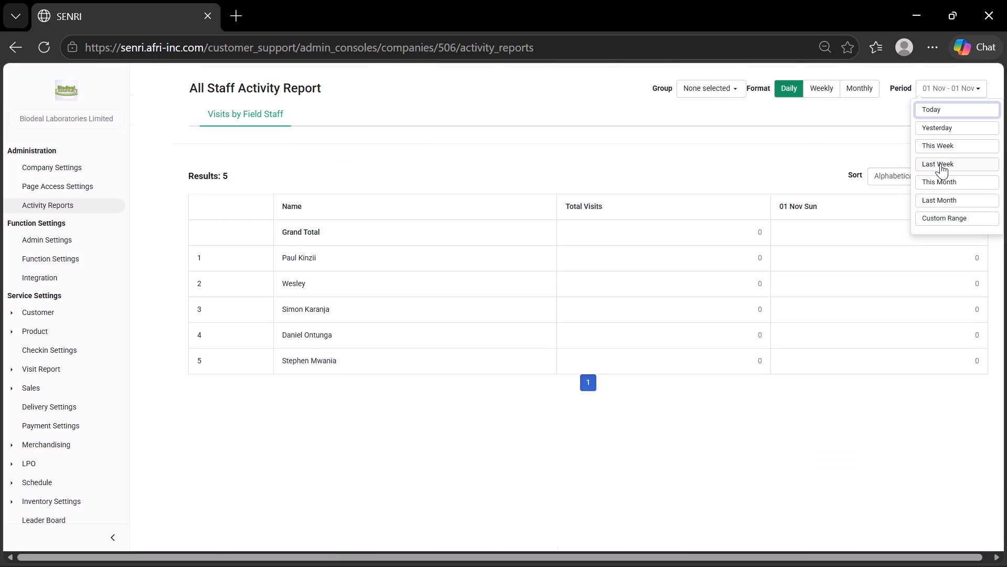
{"action": "left_click", "coordinate": [940, 163]}
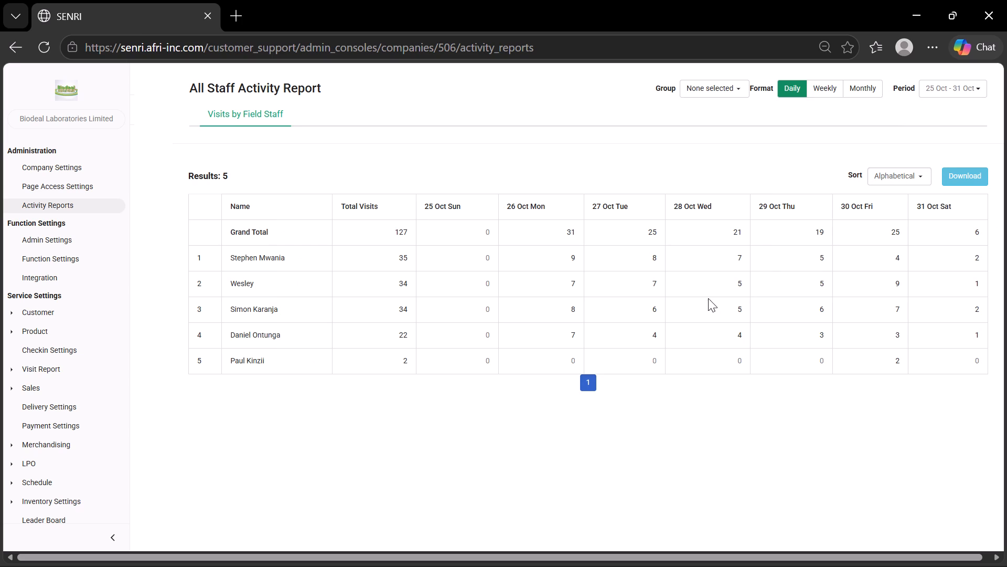
Return to the weekly activities and open the activity report of Zheng Hong (K) Ltd.
{"action": "left_click", "coordinate": [6, 52]}
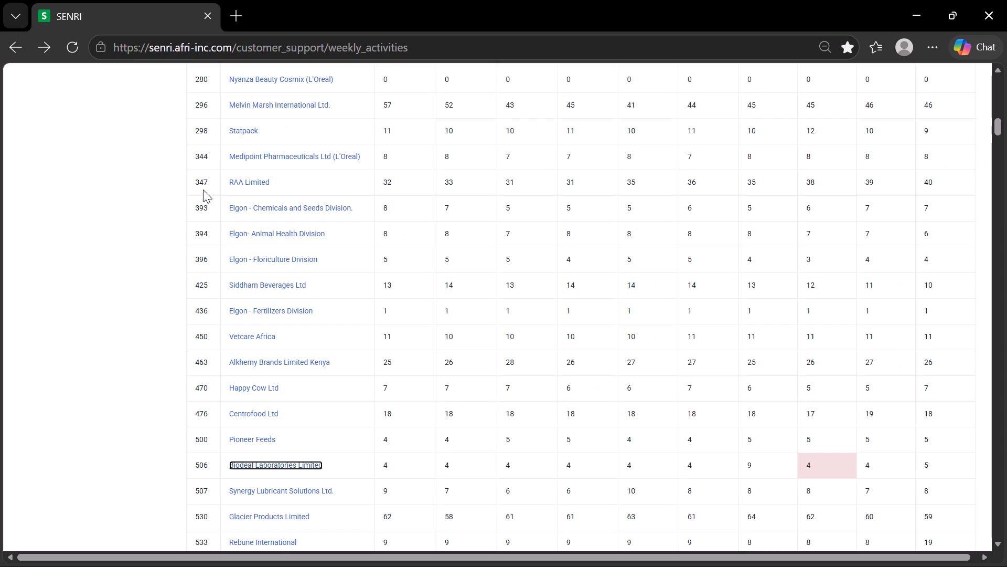
{"action": "scroll", "coordinate": [360, 420], "scroll_direction": "down", "scroll_amount": 3}
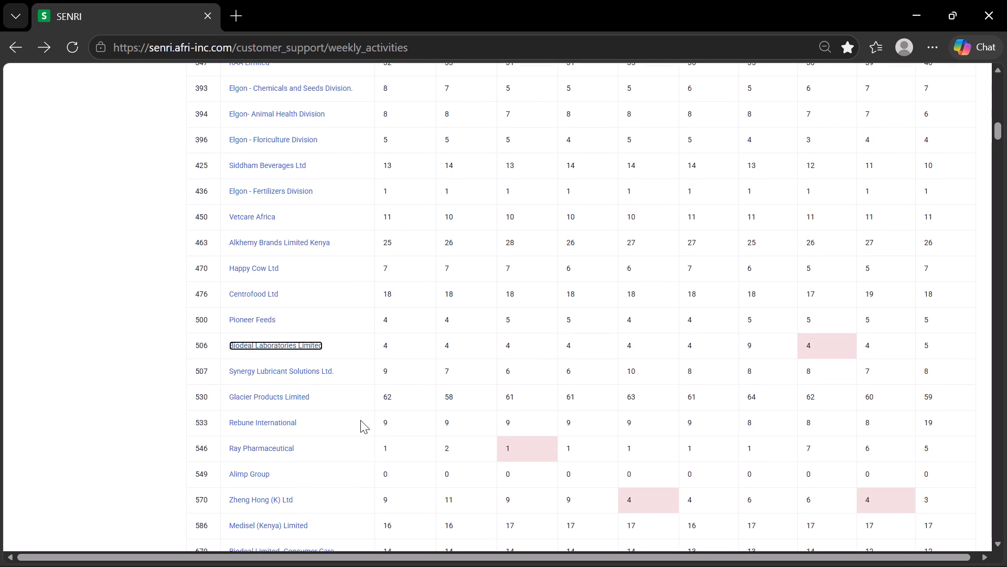
{"action": "scroll", "coordinate": [360, 420], "scroll_direction": "down", "scroll_amount": 3}
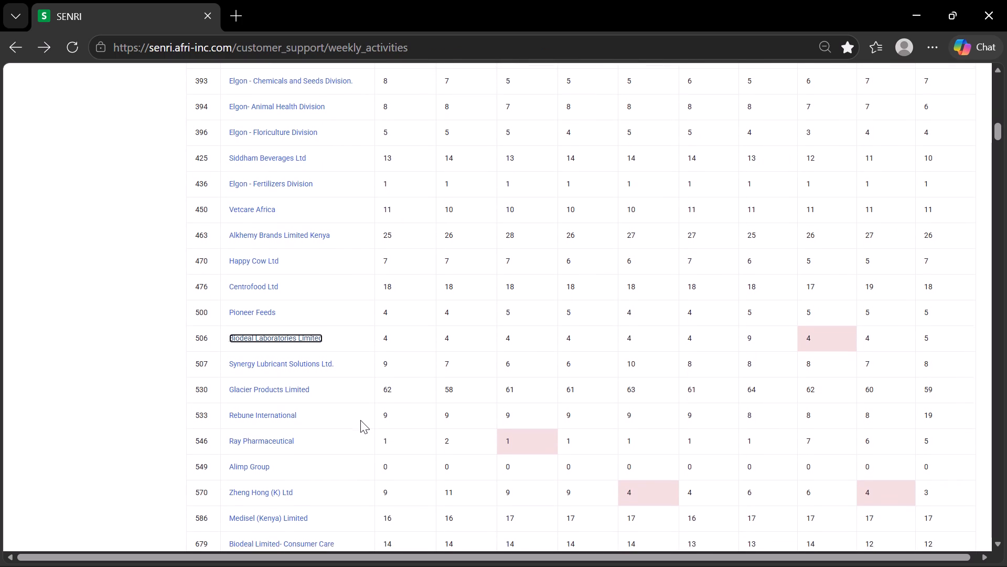
{"action": "scroll", "coordinate": [360, 420], "scroll_direction": "down", "scroll_amount": 1}
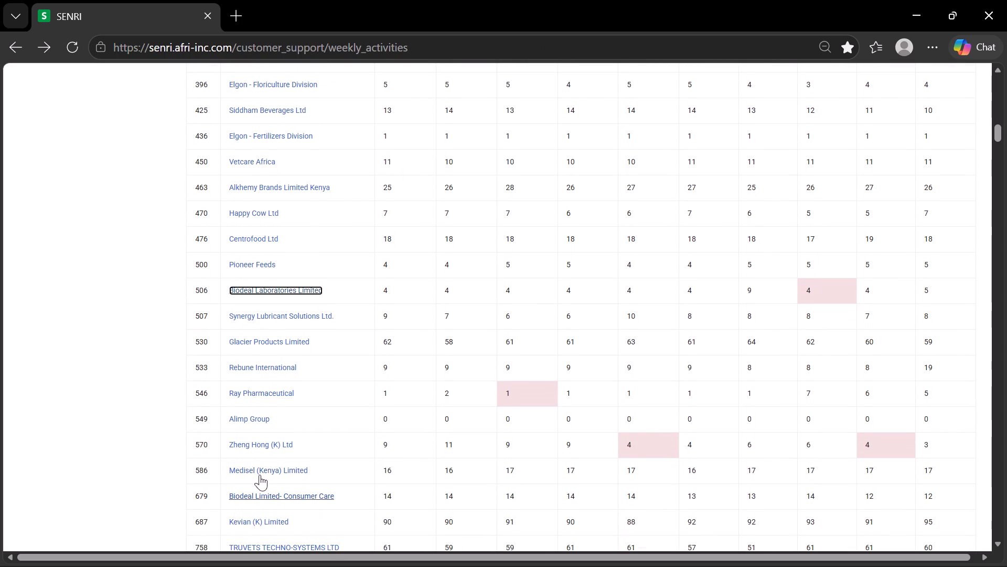
{"action": "left_click", "coordinate": [264, 442]}
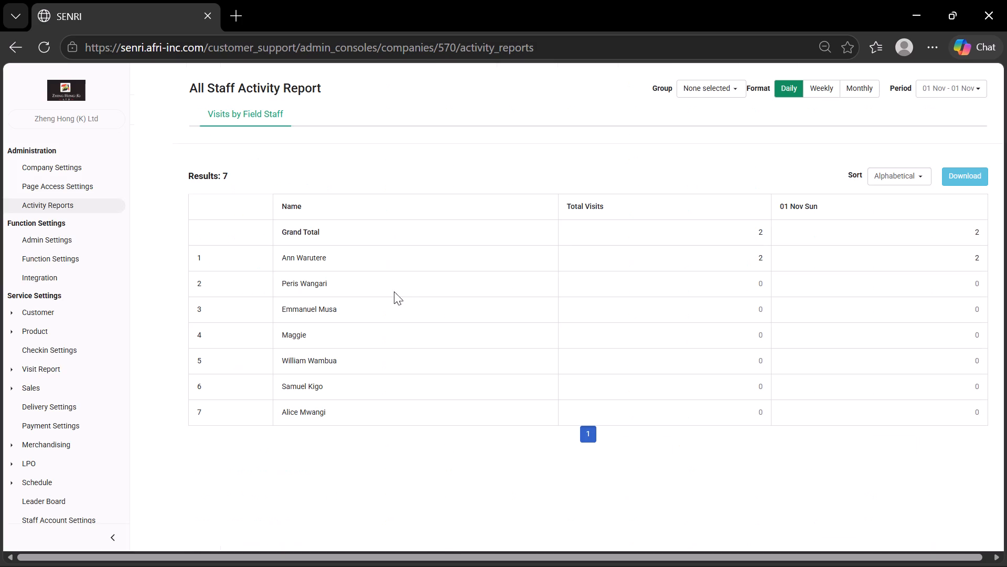
Set the period of Zheng Hong (K) Ltd's activity report to Last Week.
{"action": "left_click", "coordinate": [931, 91]}
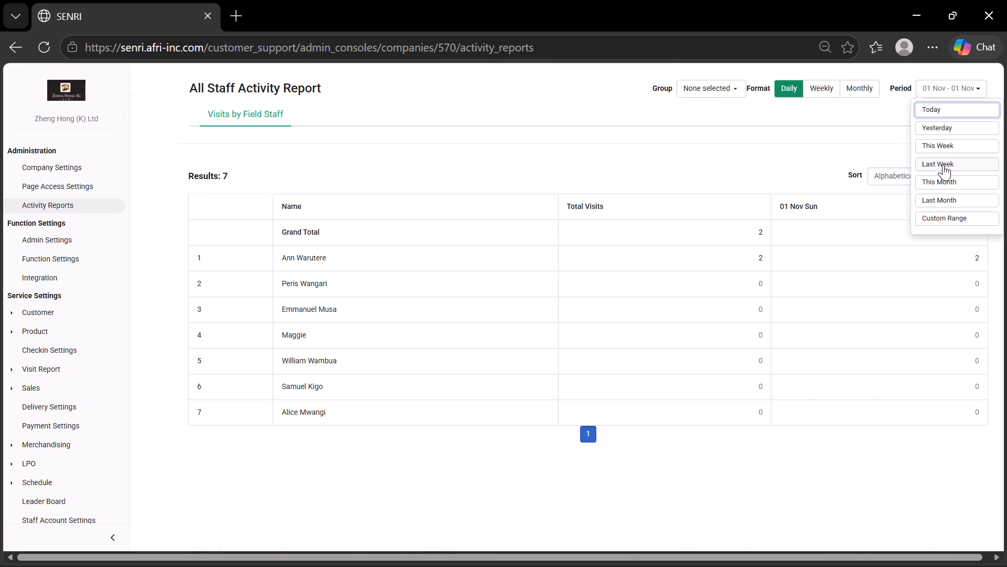
{"action": "left_click", "coordinate": [943, 164]}
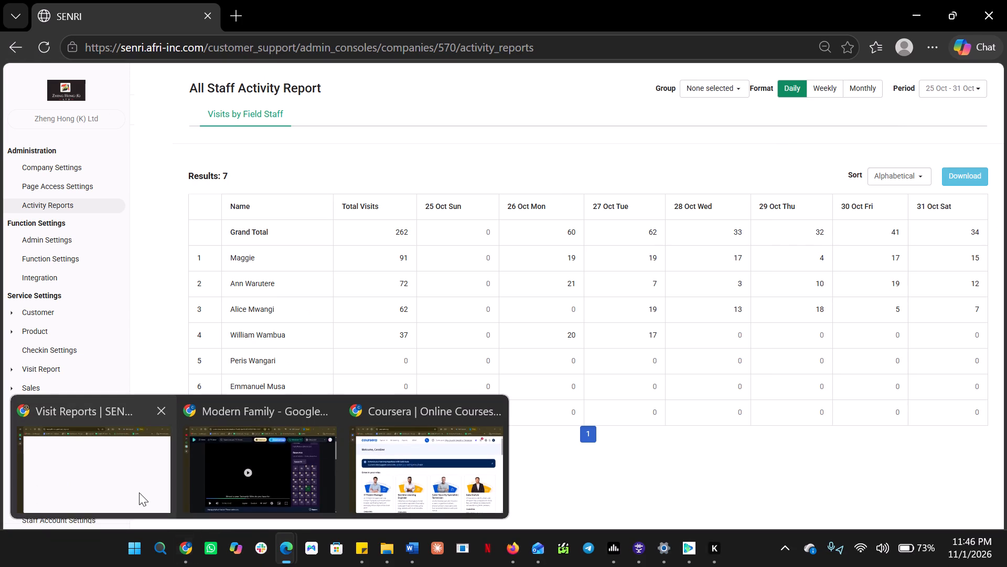
Switch to the Visit Reports page in Chrome and start a new visit report, clearing the site's location requests.
{"action": "left_click", "coordinate": [139, 492]}
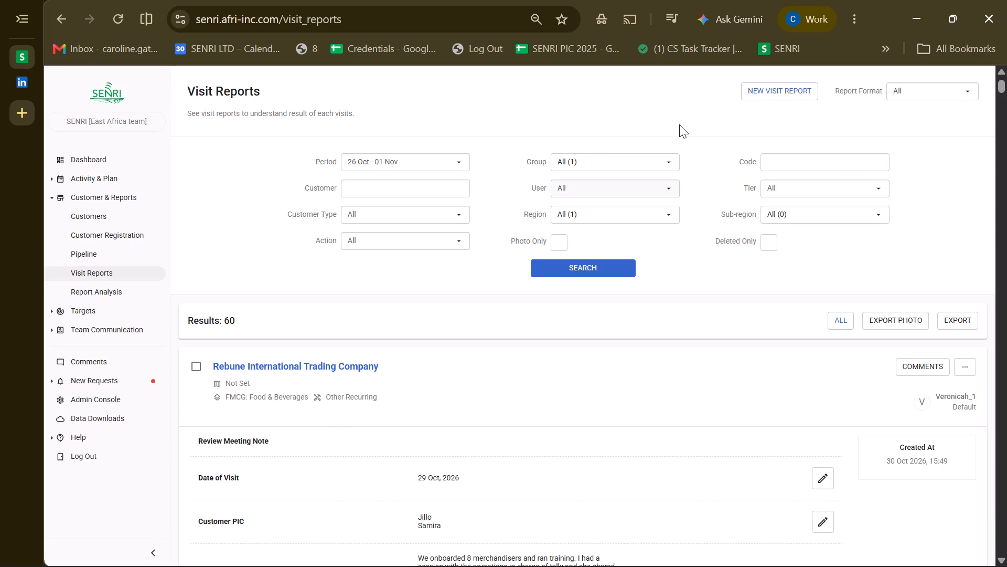
{"action": "left_click", "coordinate": [775, 88]}
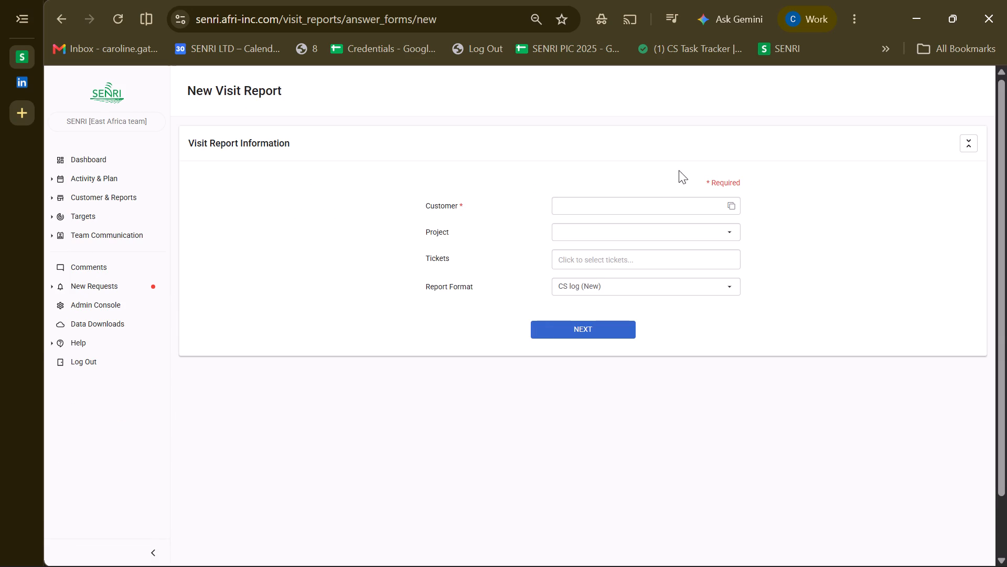
{"action": "left_click", "coordinate": [620, 237]}
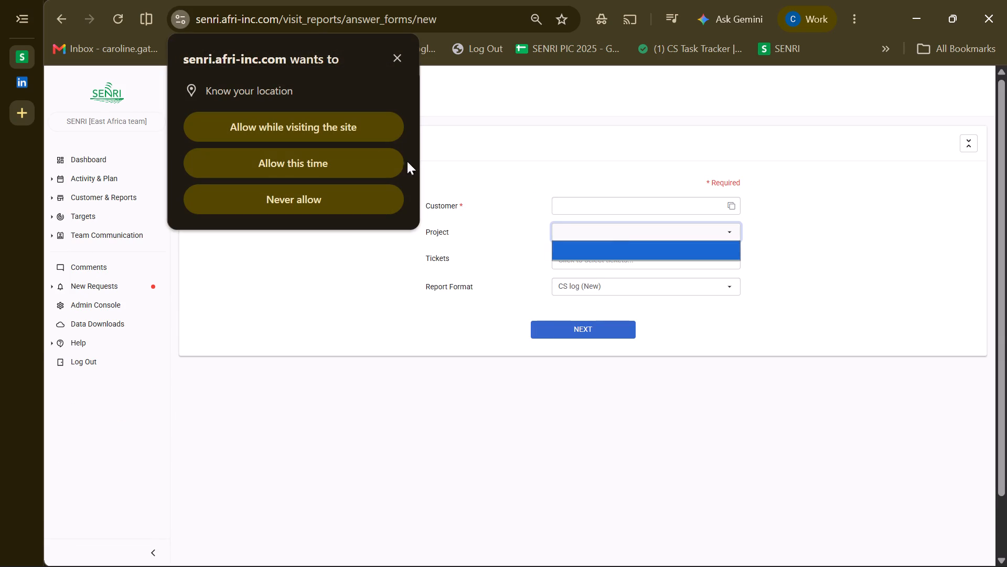
{"action": "left_click", "coordinate": [328, 161]}
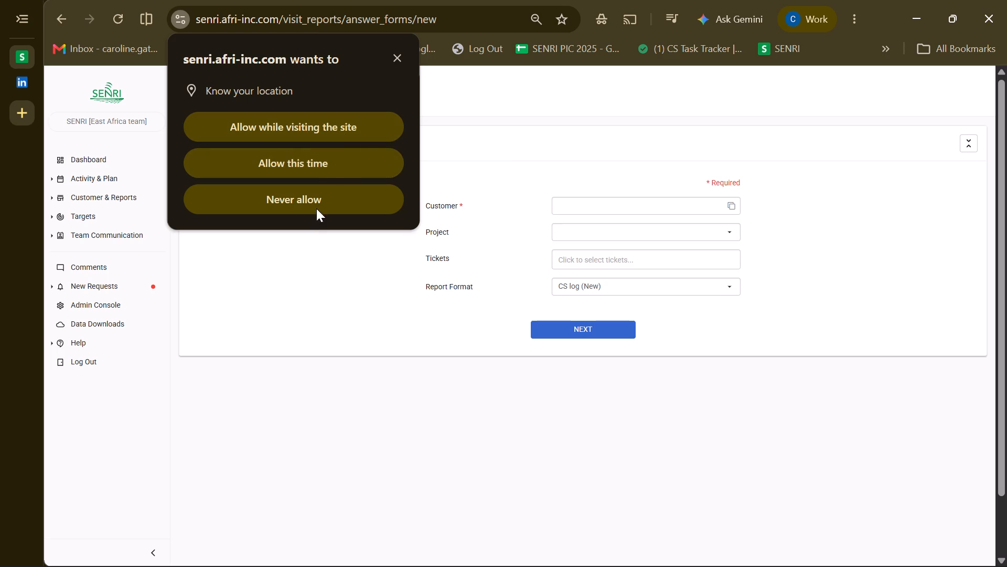
{"action": "left_click", "coordinate": [393, 59]}
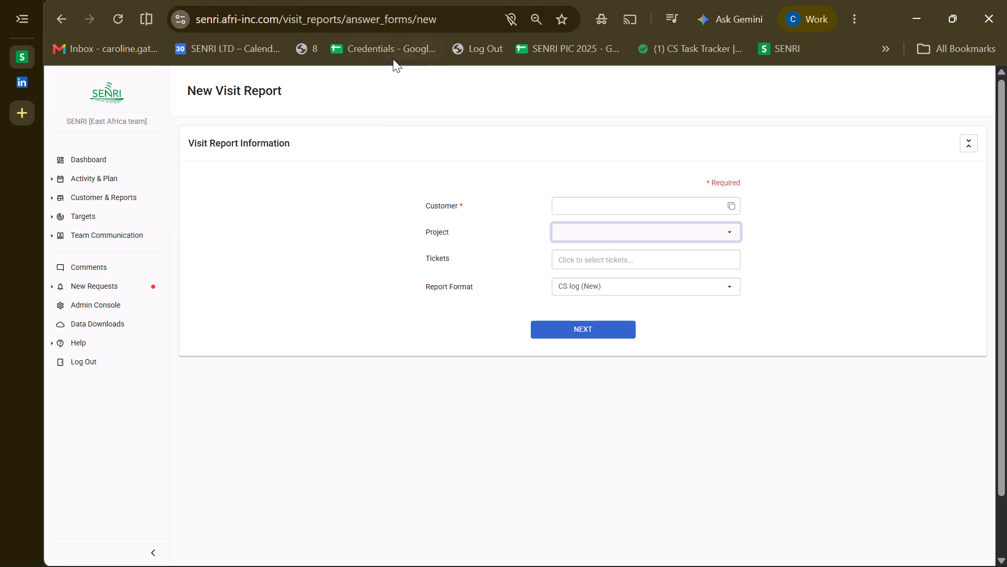
Fill in the visit report information with customer Zheng Hong (K) LTD, project Redflag and report format Weekly Redflag, and proceed to the Redflag Report section.
{"action": "left_click", "coordinate": [581, 238]}
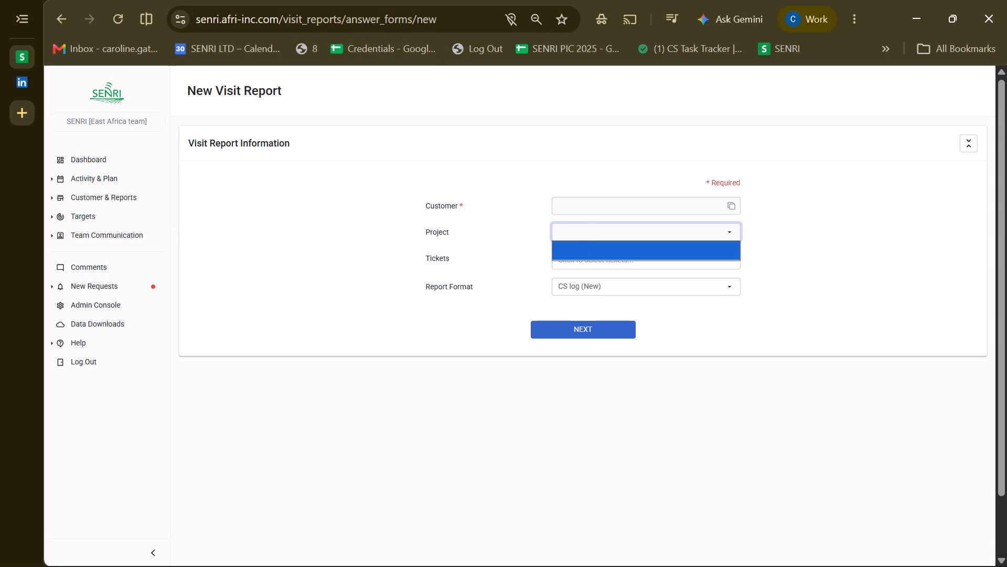
{"action": "left_click", "coordinate": [584, 205]}
{"action": "type", "text": "zh"}
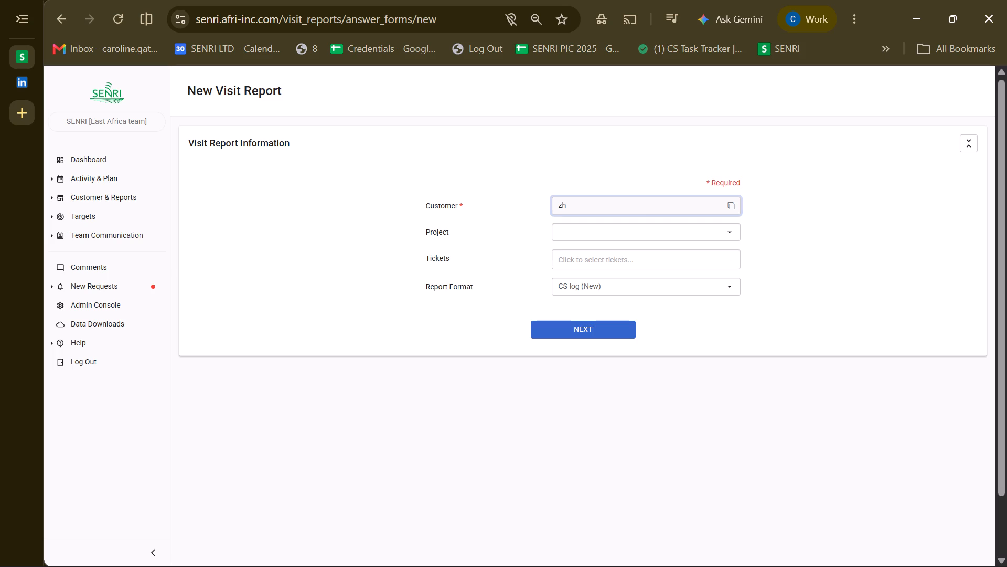
{"action": "left_click", "coordinate": [605, 217]}
{"action": "left_click", "coordinate": [595, 233]}
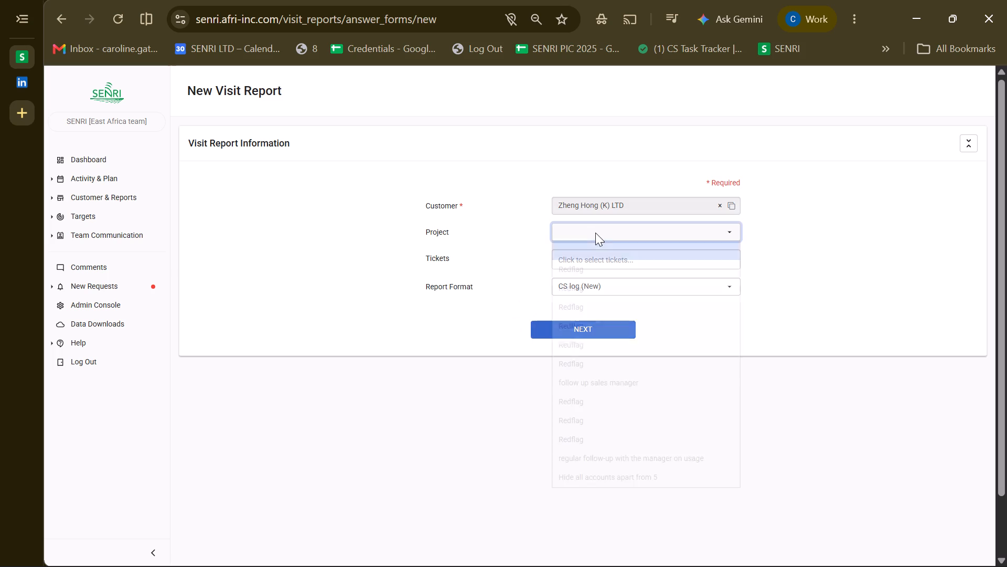
{"action": "left_click", "coordinate": [593, 287]}
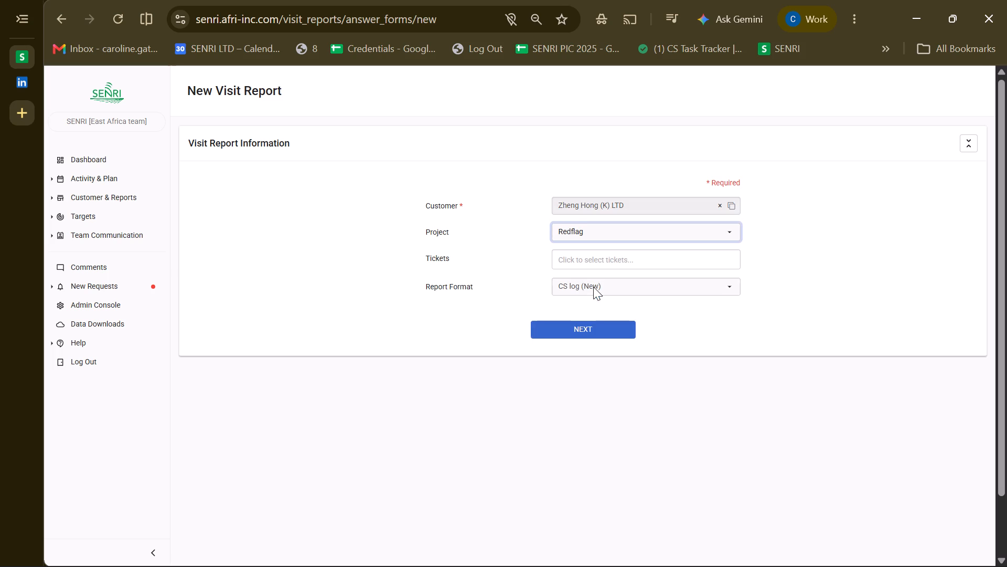
{"action": "left_click", "coordinate": [594, 283]}
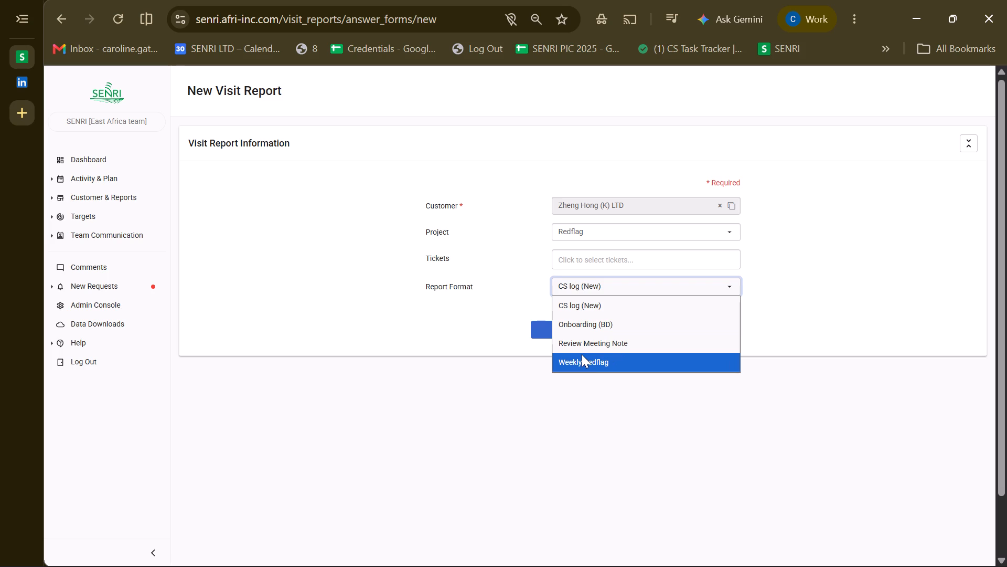
{"action": "left_click", "coordinate": [599, 363]}
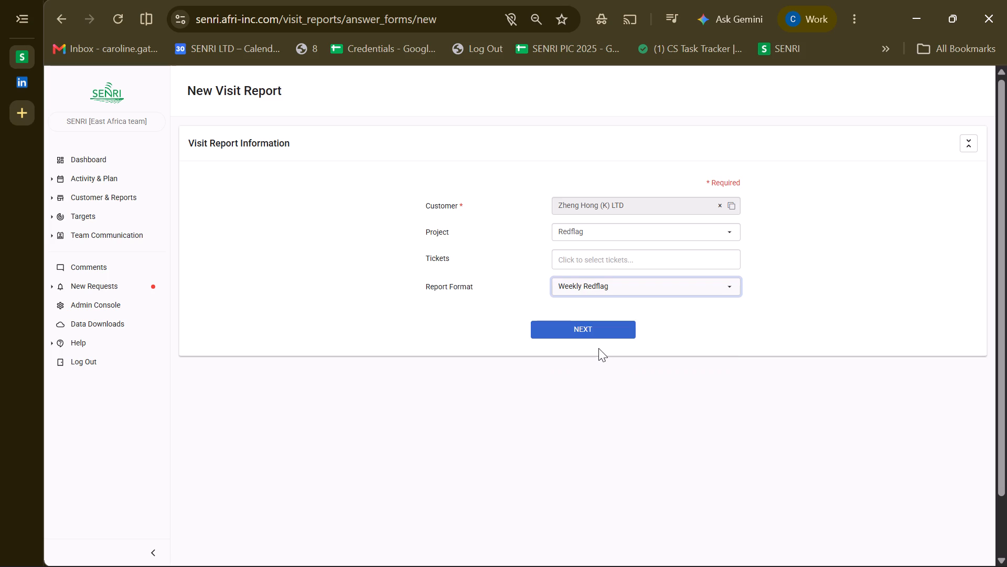
{"action": "left_click", "coordinate": [580, 329]}
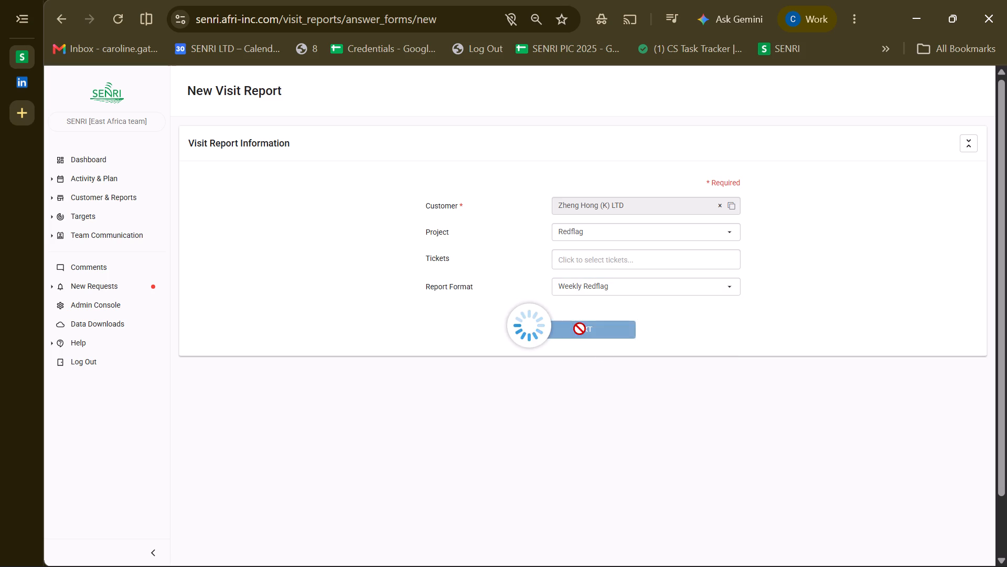
Enter "Still following up" as the usage (Total vs Actual) in the Redflag Report section and continue to the Photo section.
{"action": "left_click", "coordinate": [603, 264]}
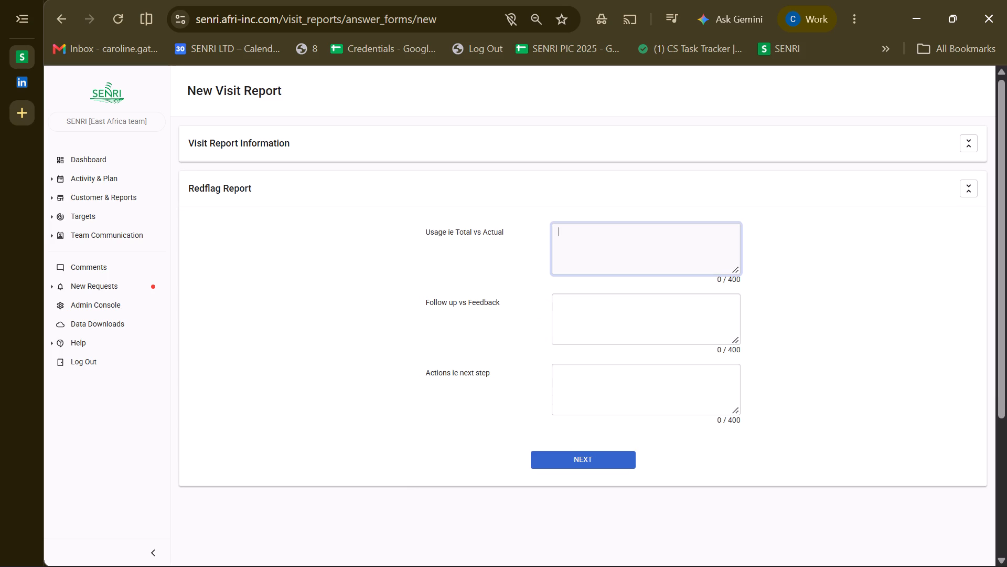
{"action": "type", "text": "till follow"}
{"action": "key", "text": "space"}
{"action": "key", "text": "BackSpace"}
{"action": "type", "text": "ing up"}
{"action": "type", "text": "on"}
{"action": "key", "text": "space"}
{"action": "key", "text": "BackSpace"}
{"action": "key", "text": "BackSpace"}
{"action": "key", "text": "BackSpace"}
{"action": "left_click", "coordinate": [590, 463]}
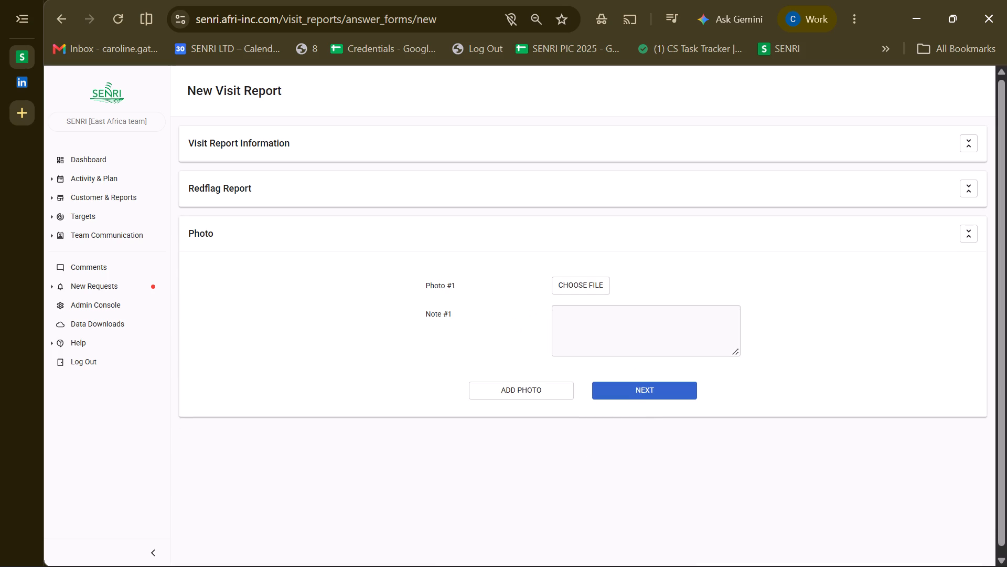
Save the visit report without adding a photo or a note.
{"action": "left_click", "coordinate": [623, 392]}
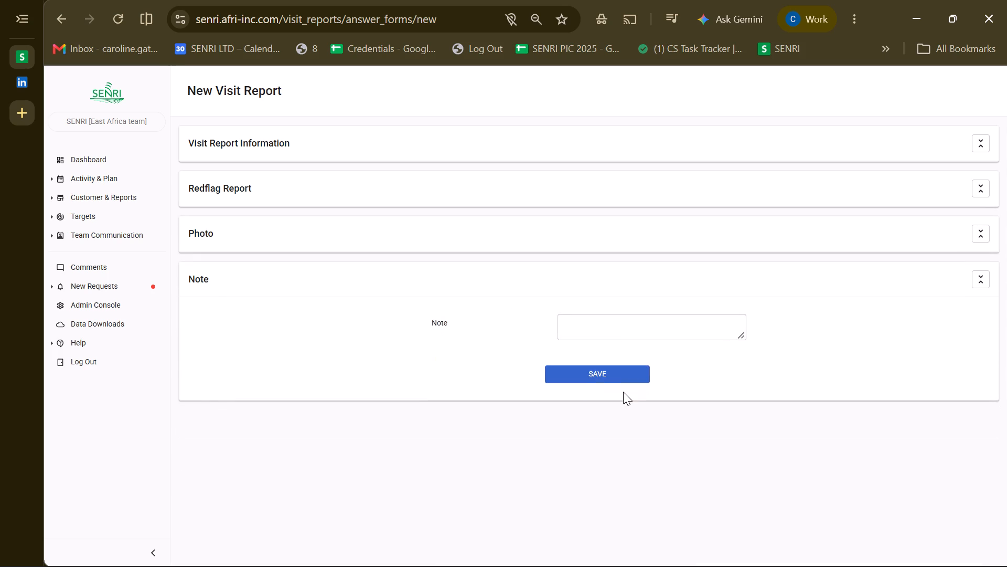
{"action": "left_click", "coordinate": [594, 365]}
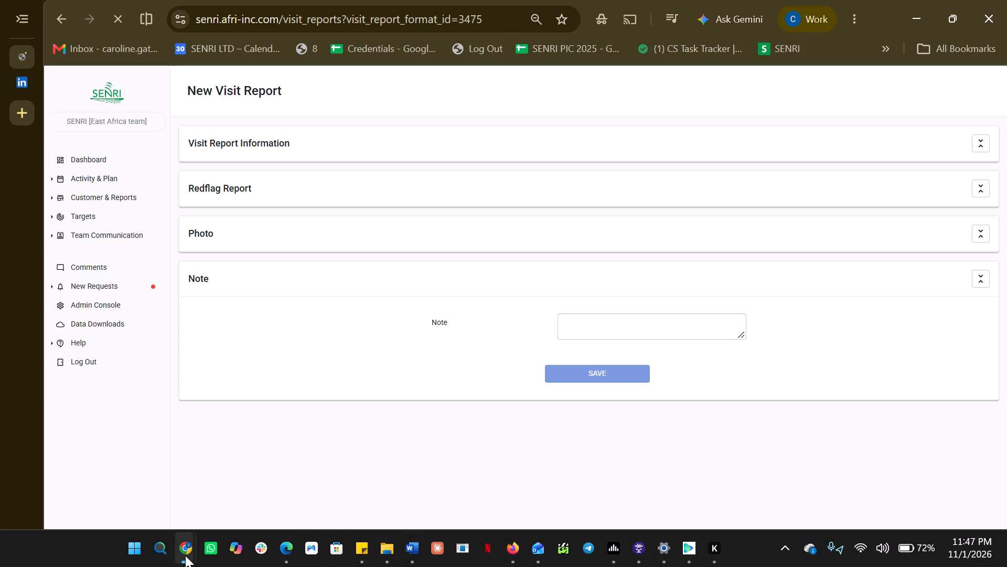
Switch back to Edge, return to the weekly activities and open the activity report of Biodeal Limited- Consumer Care.
{"action": "left_click_drag", "start_coordinate": [315, 517], "coordinate": [330, 469]}
{"action": "left_click", "coordinate": [330, 469]}
{"action": "left_click", "coordinate": [16, 53]}
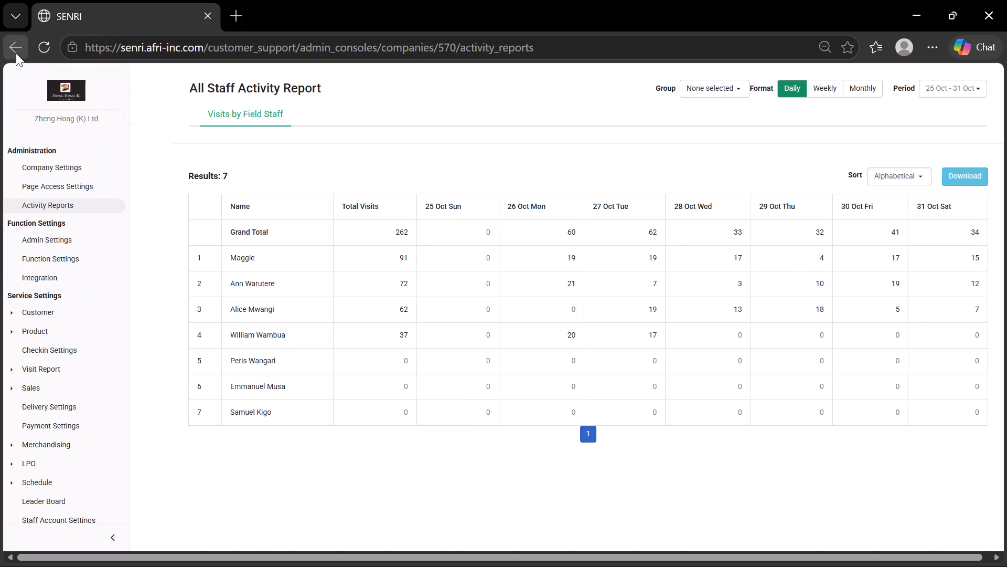
{"action": "scroll", "coordinate": [279, 303], "scroll_direction": "down", "scroll_amount": 1}
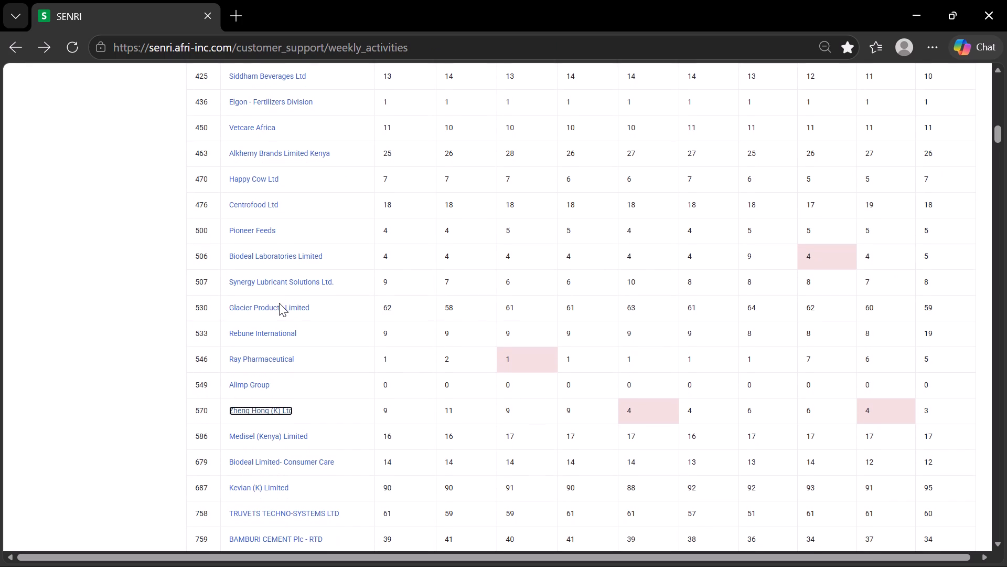
{"action": "scroll", "coordinate": [279, 303], "scroll_direction": "down", "scroll_amount": 1}
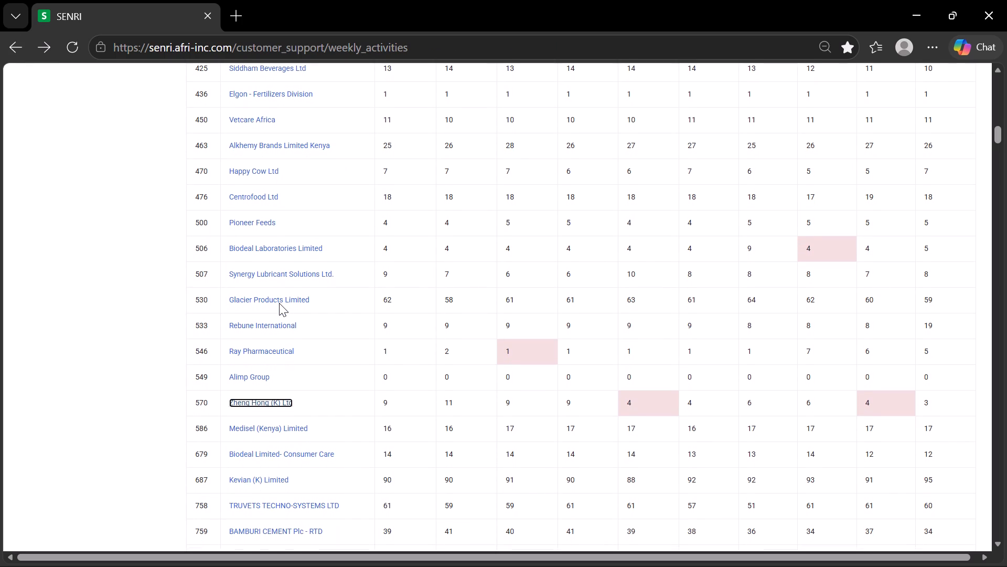
{"action": "scroll", "coordinate": [279, 303], "scroll_direction": "down", "scroll_amount": 2}
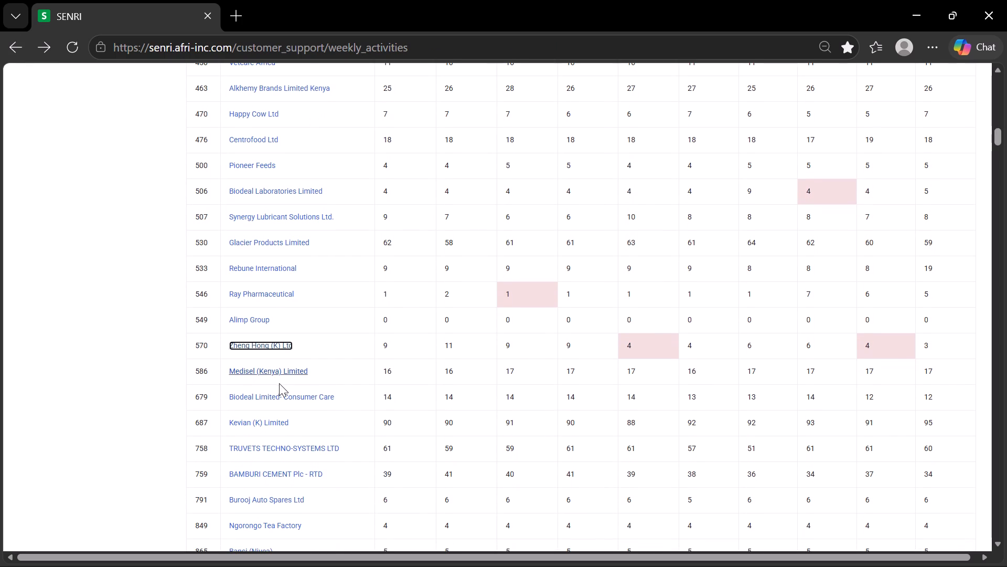
{"action": "left_click", "coordinate": [282, 394]}
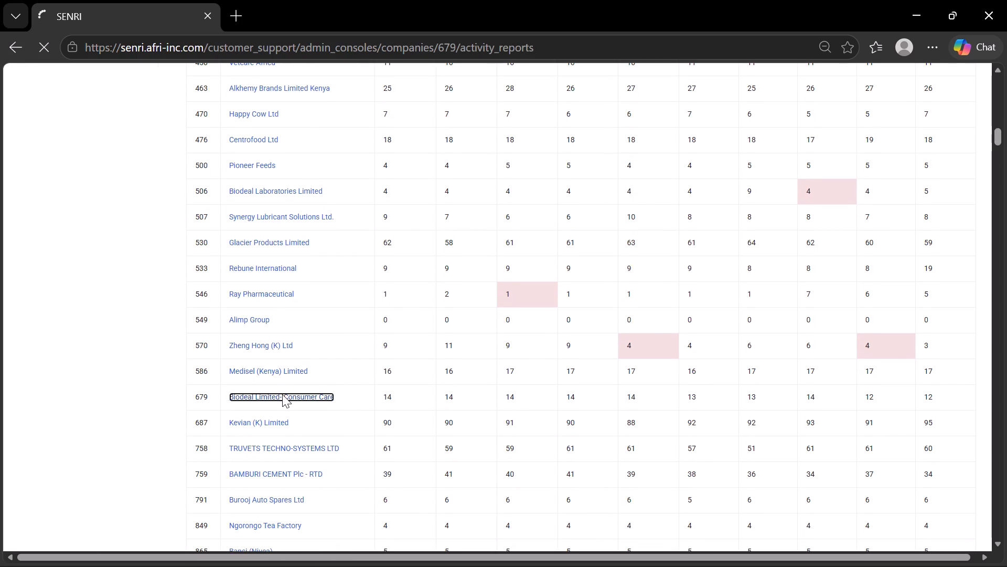
Set the period of Biodeal Limited- Consumer Care's activity report to Last Week.
{"action": "scroll", "coordinate": [282, 394], "scroll_direction": "down", "scroll_amount": 1}
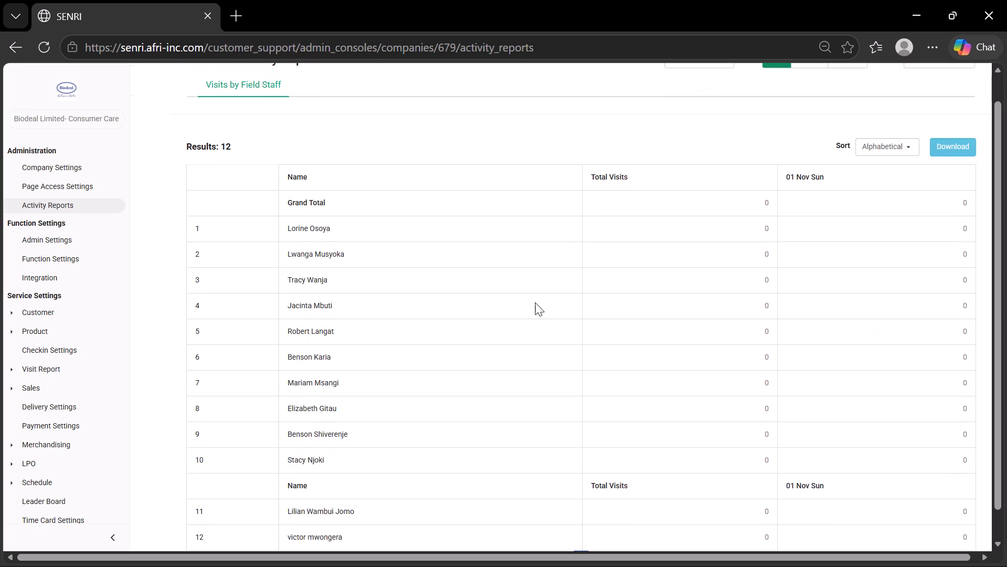
{"action": "scroll", "coordinate": [535, 302], "scroll_direction": "up", "scroll_amount": 2}
{"action": "left_click", "coordinate": [937, 113]}
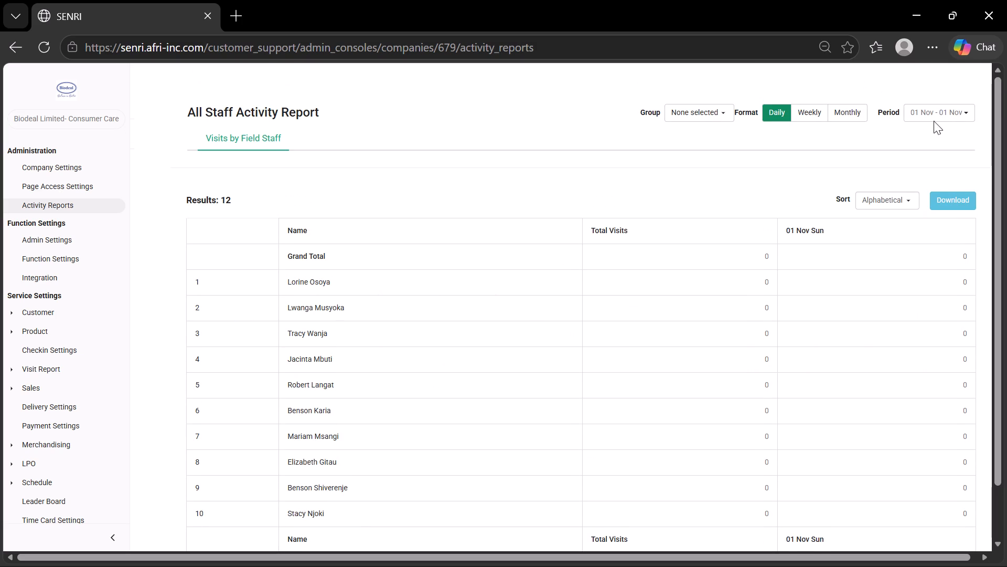
{"action": "left_click", "coordinate": [924, 88]}
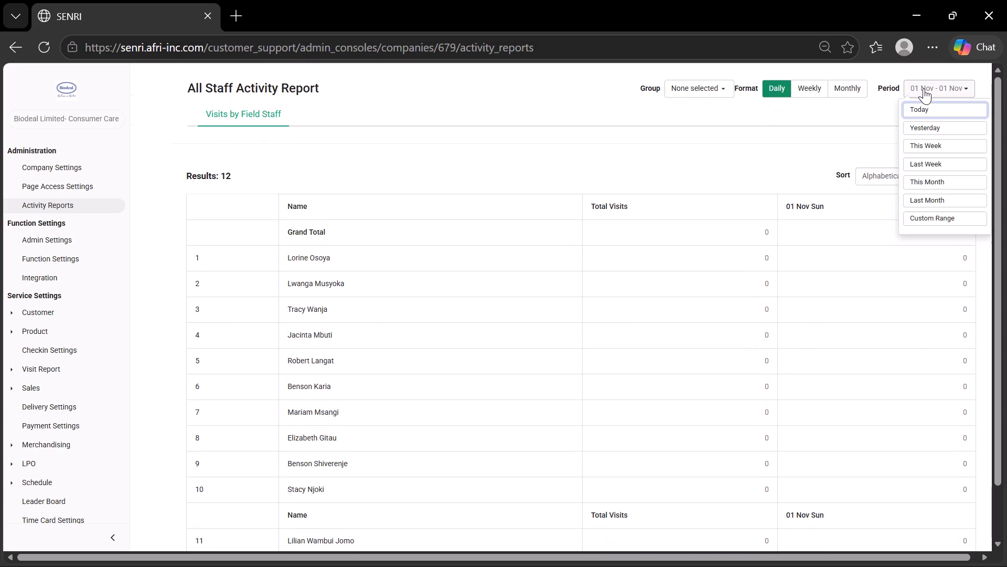
{"action": "left_click", "coordinate": [925, 159]}
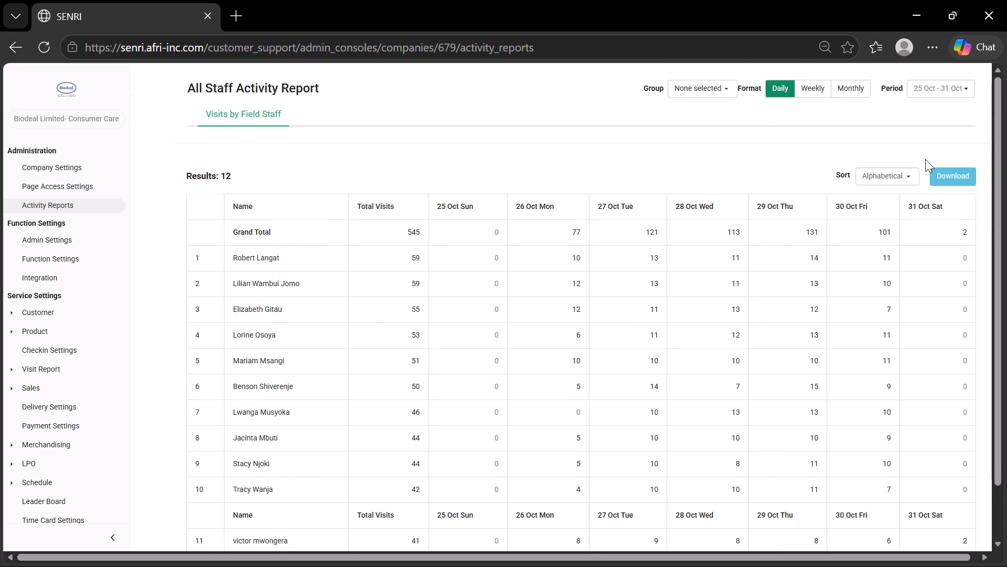
Review the remaining staff visits in Biodeal Limited- Consumer Care's activity report for last week.
{"action": "scroll", "coordinate": [743, 307], "scroll_direction": "down", "scroll_amount": 2}
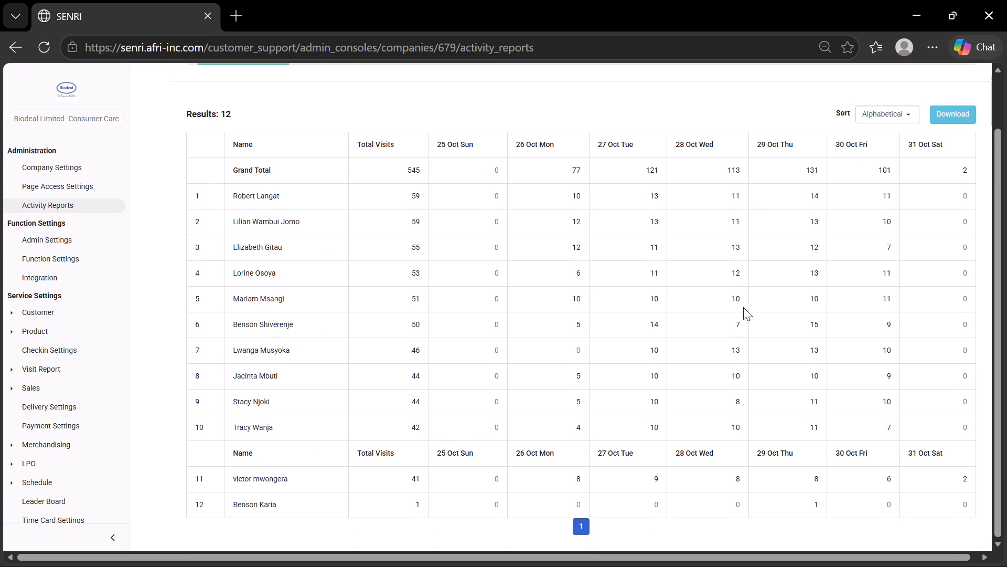
Return to the weekly activities and examine the active mobile users of the Kenya companies listed after Biodeal Limited- Consumer Care.
{"action": "left_click", "coordinate": [20, 45]}
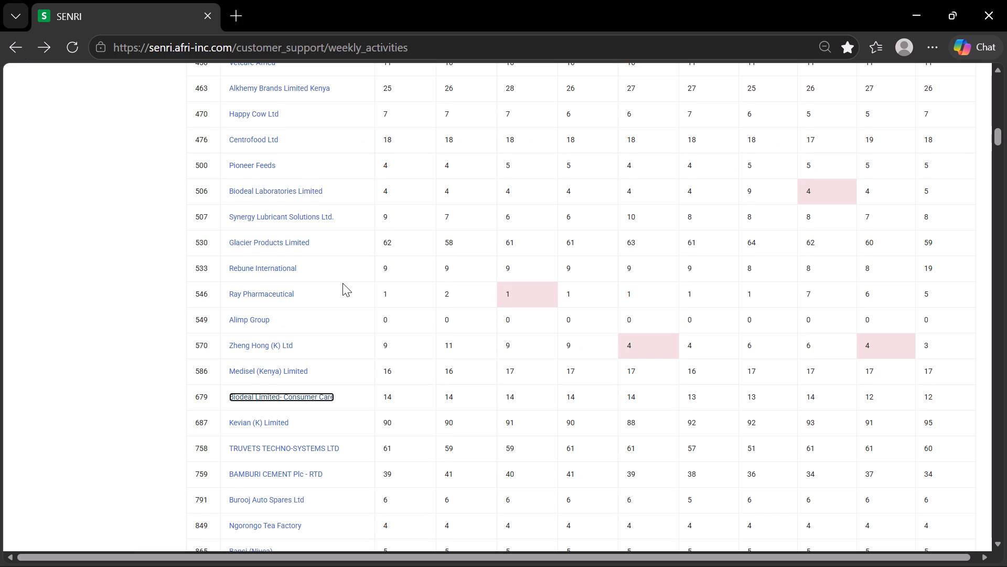
{"action": "scroll", "coordinate": [342, 283], "scroll_direction": "down", "scroll_amount": 3}
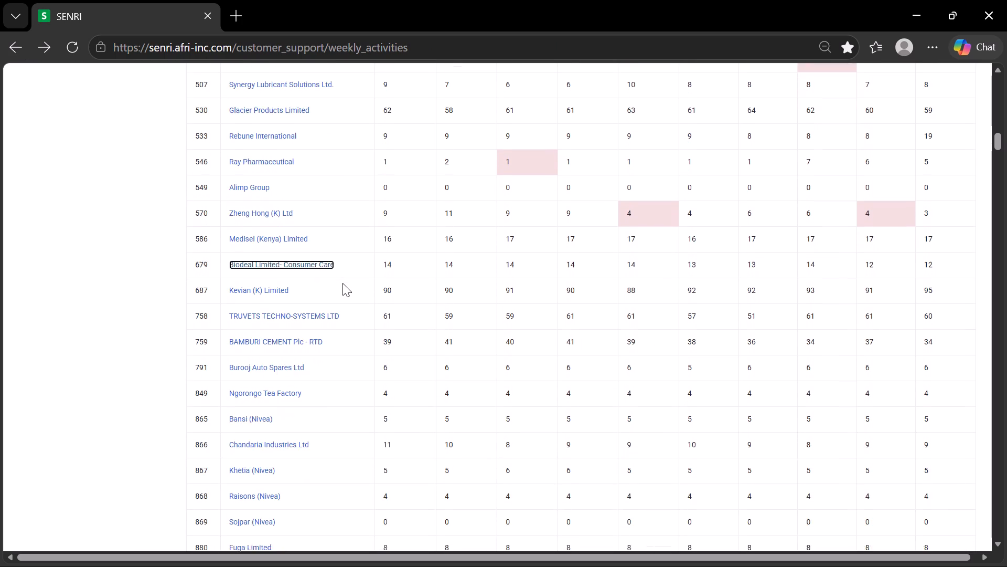
{"action": "scroll", "coordinate": [342, 283], "scroll_direction": "down", "scroll_amount": 2}
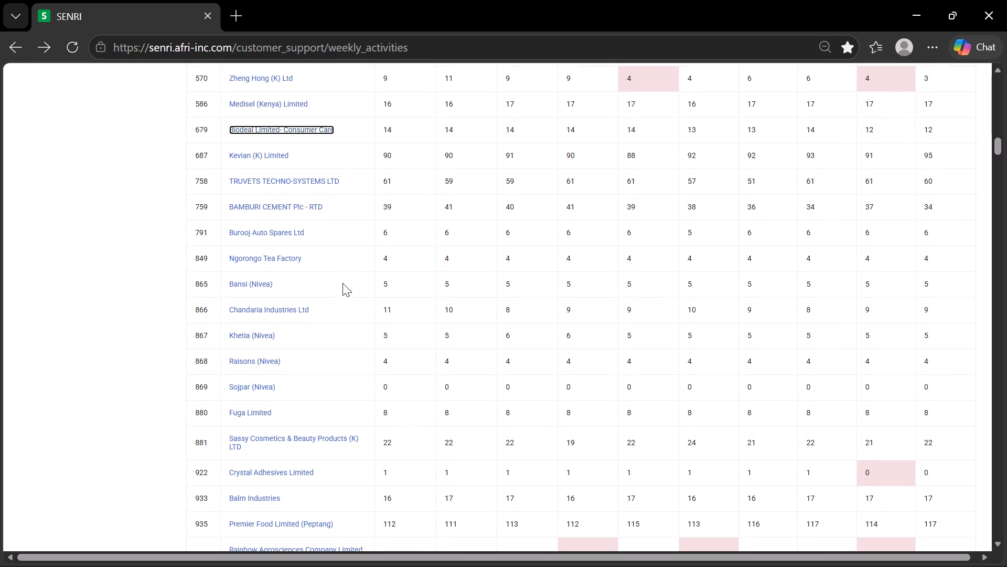
{"action": "scroll", "coordinate": [342, 283], "scroll_direction": "down", "scroll_amount": 3}
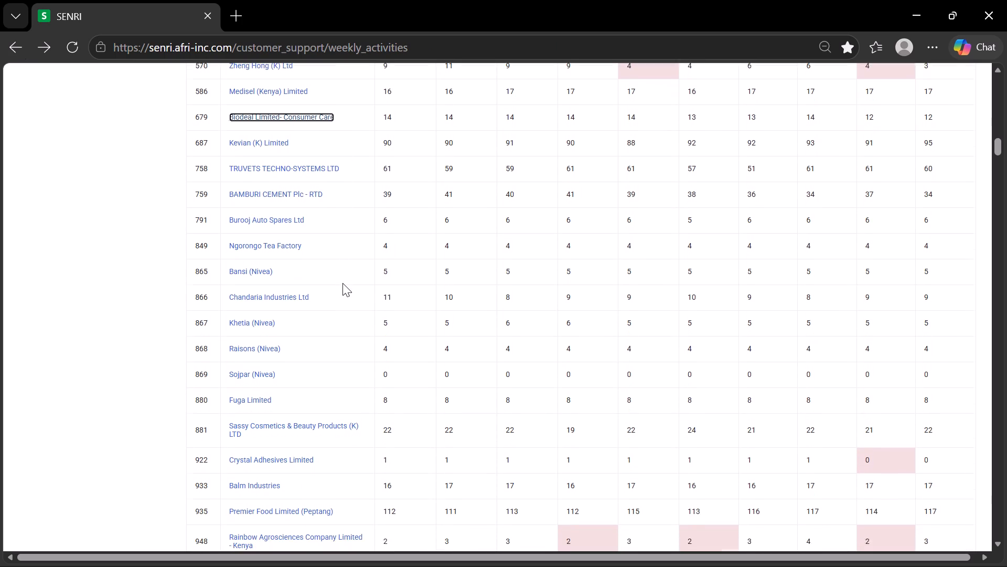
{"action": "scroll", "coordinate": [342, 283], "scroll_direction": "down", "scroll_amount": 2}
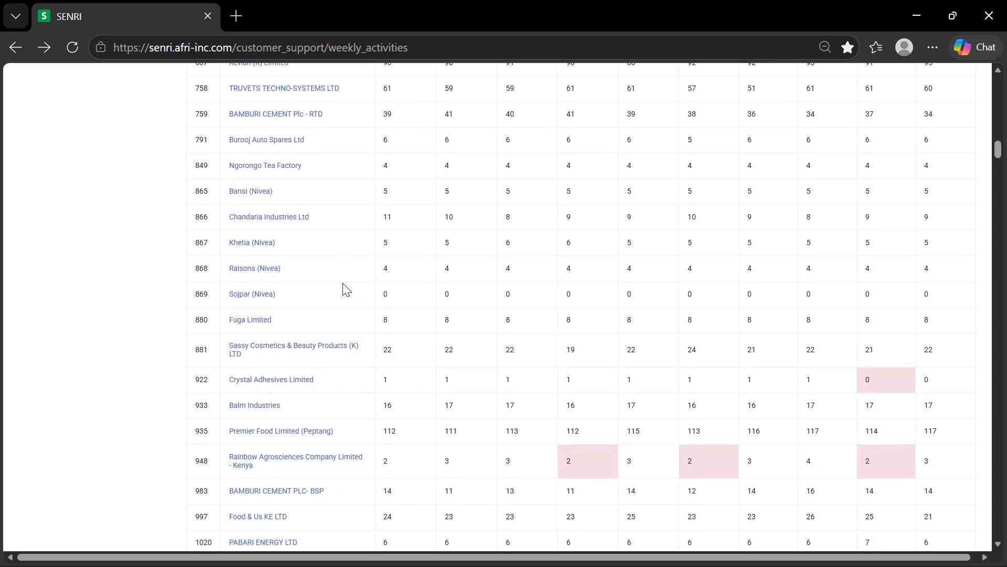
{"action": "scroll", "coordinate": [342, 283], "scroll_direction": "down", "scroll_amount": 3}
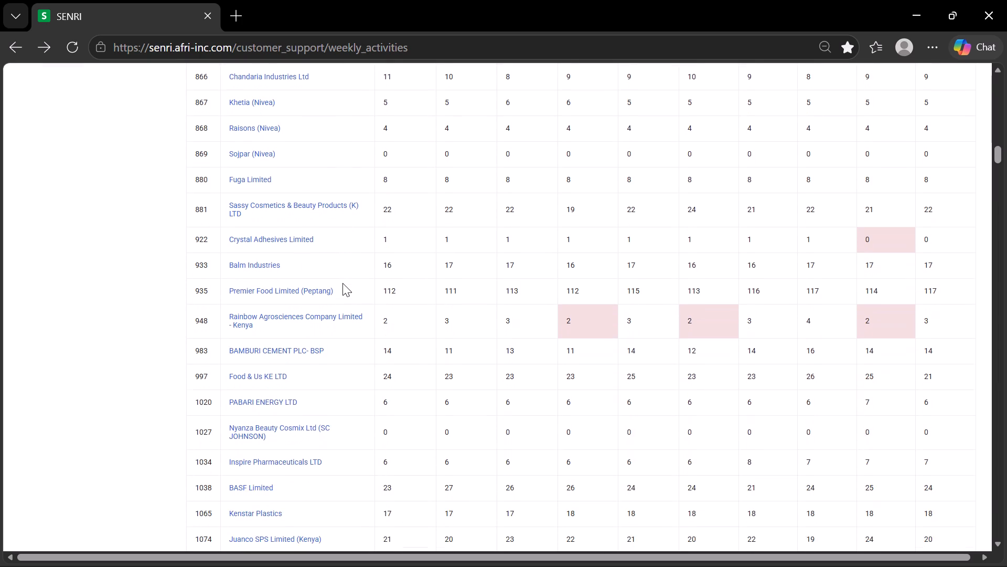
{"action": "scroll", "coordinate": [342, 283], "scroll_direction": "down", "scroll_amount": 2}
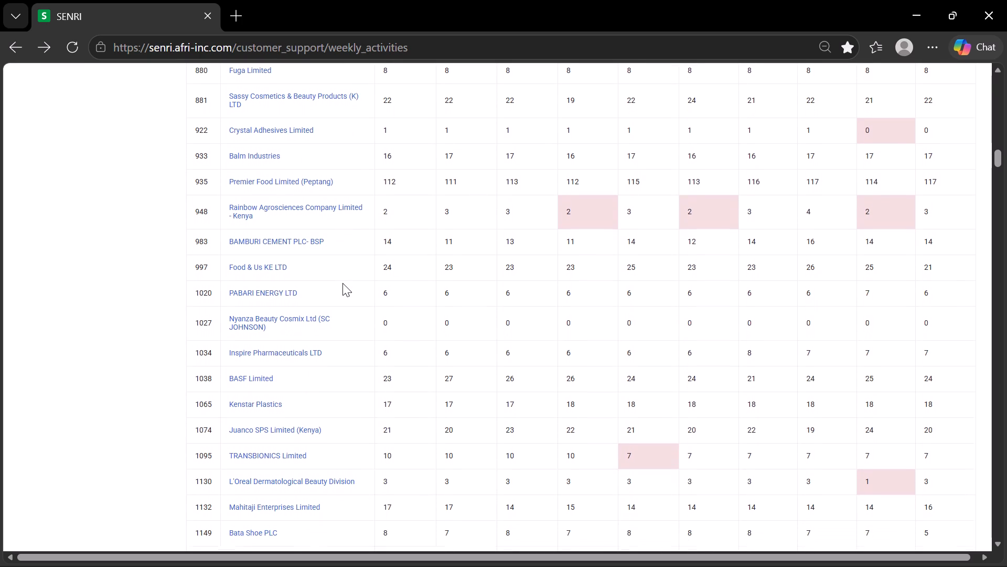
{"action": "scroll", "coordinate": [342, 283], "scroll_direction": "down", "scroll_amount": 2}
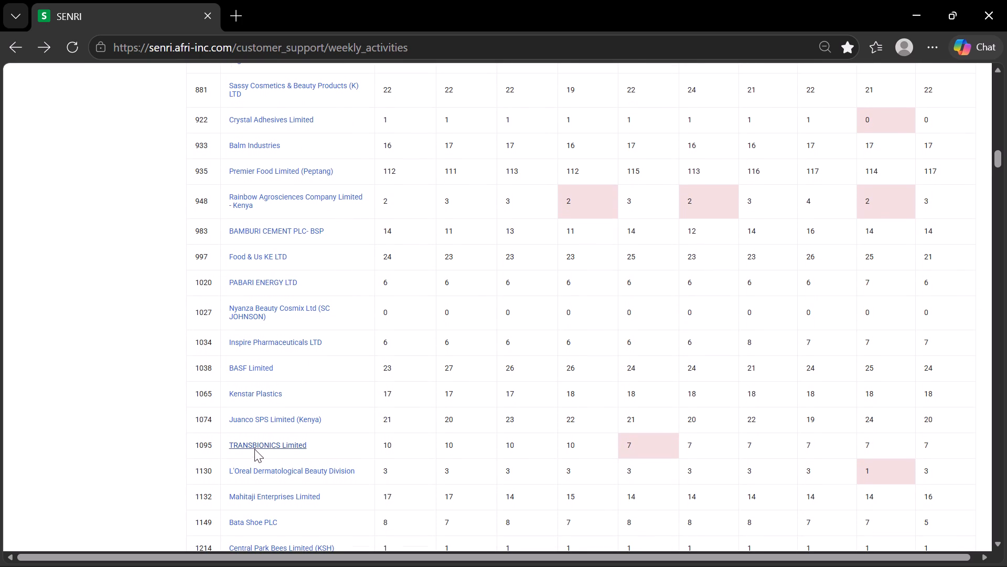
Open the activity report of TRANSBIONICS Limited and set its period to Last Week (25 Oct - 31 Oct).
{"action": "left_click", "coordinate": [254, 444]}
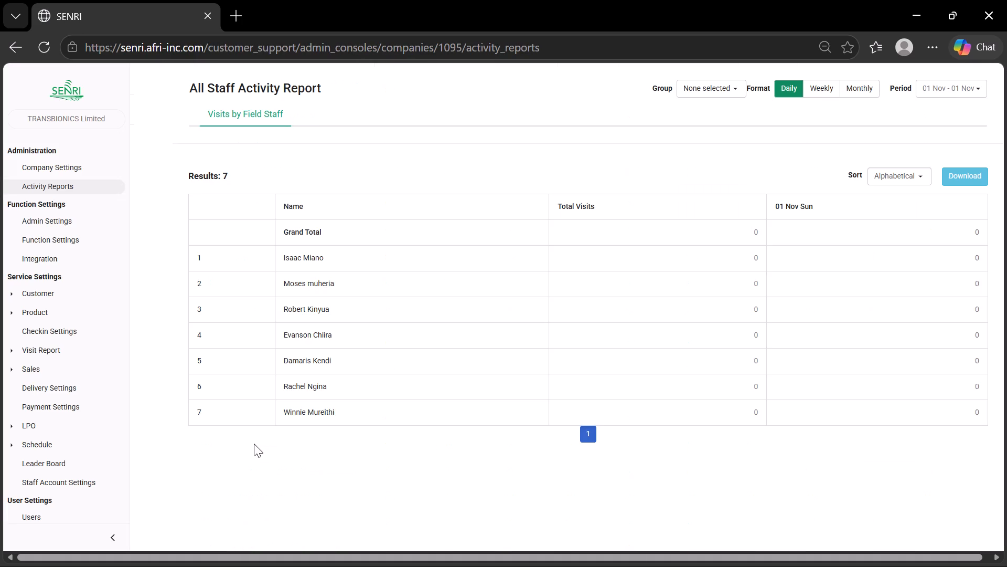
{"action": "left_click", "coordinate": [942, 83]}
{"action": "left_click", "coordinate": [929, 161]}
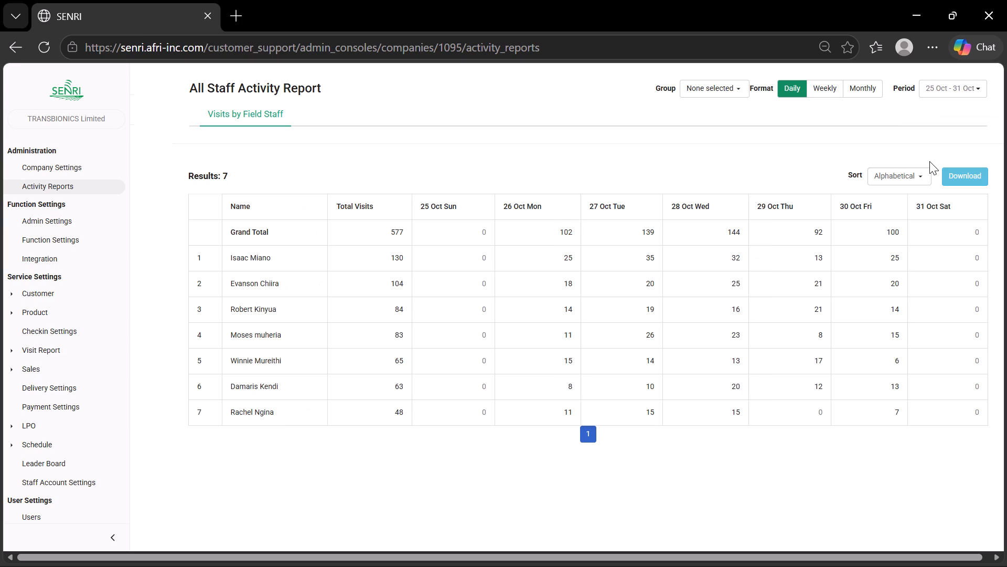
Return to the weekly activities and review the companies listed around TRANSBIONICS Limited.
{"action": "left_click", "coordinate": [16, 47]}
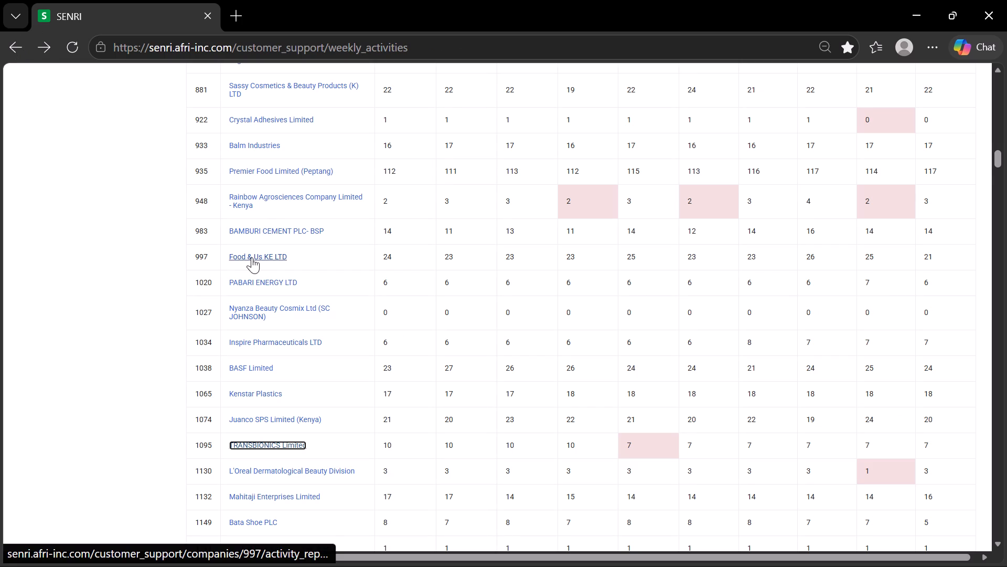
{"action": "scroll", "coordinate": [252, 257], "scroll_direction": "down", "scroll_amount": 1}
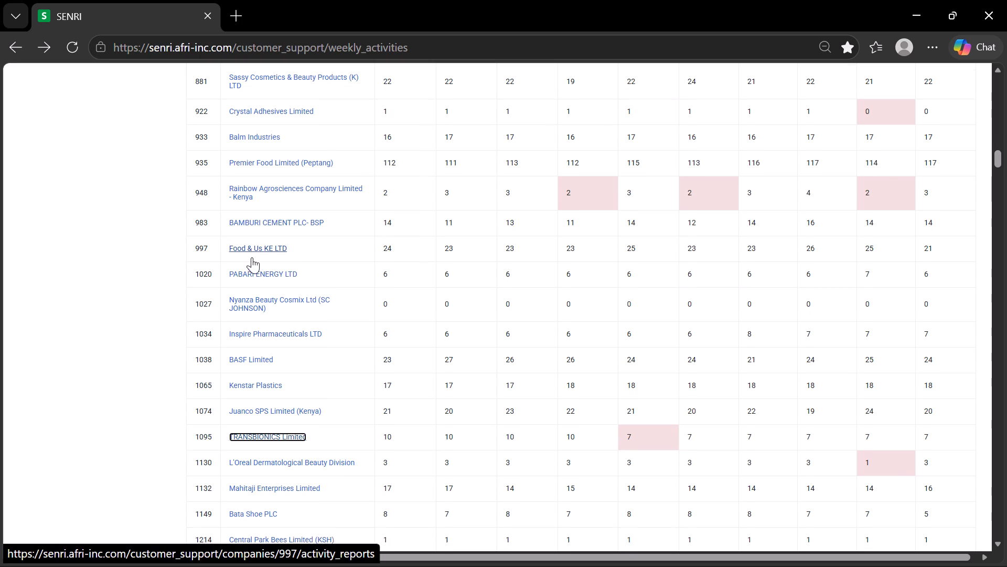
{"action": "scroll", "coordinate": [252, 257], "scroll_direction": "down", "scroll_amount": 2}
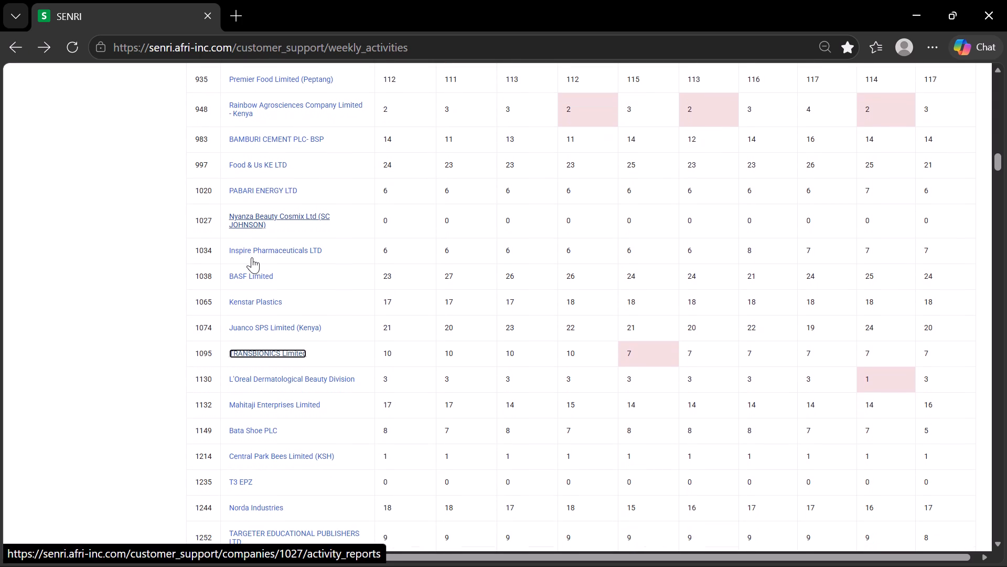
{"action": "scroll", "coordinate": [252, 257], "scroll_direction": "down", "scroll_amount": 3}
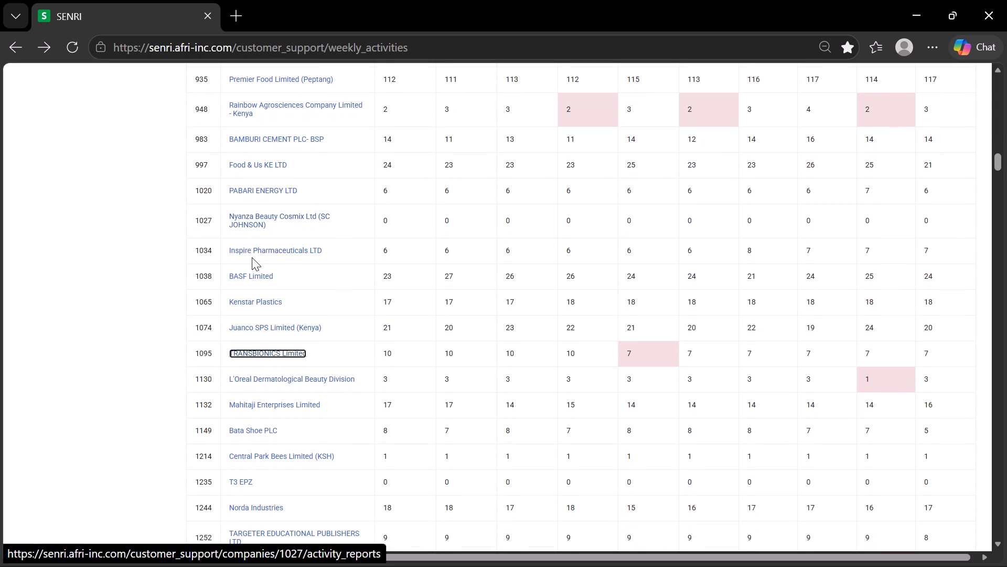
{"action": "left_click", "coordinate": [293, 351]}
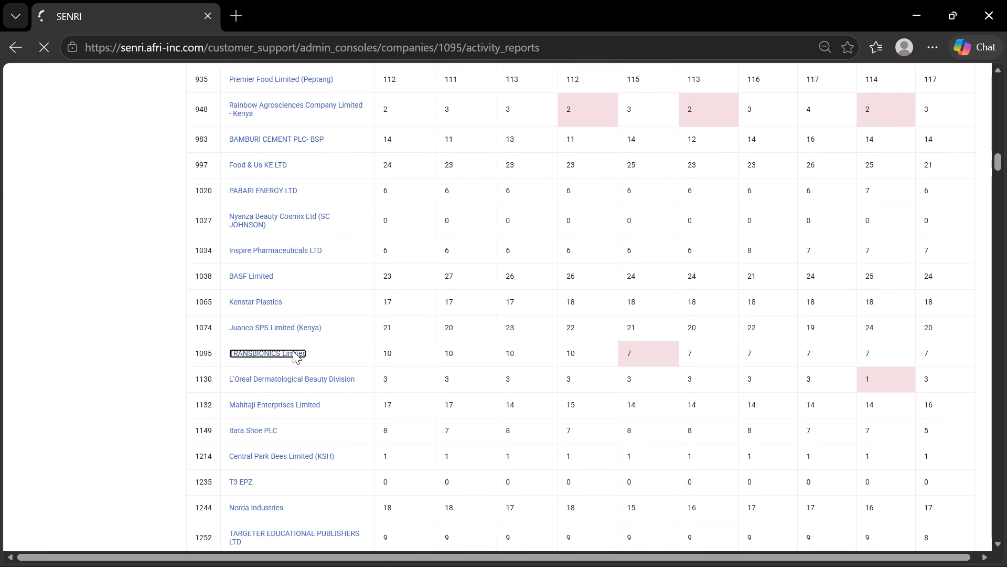
{"action": "left_click", "coordinate": [10, 45]}
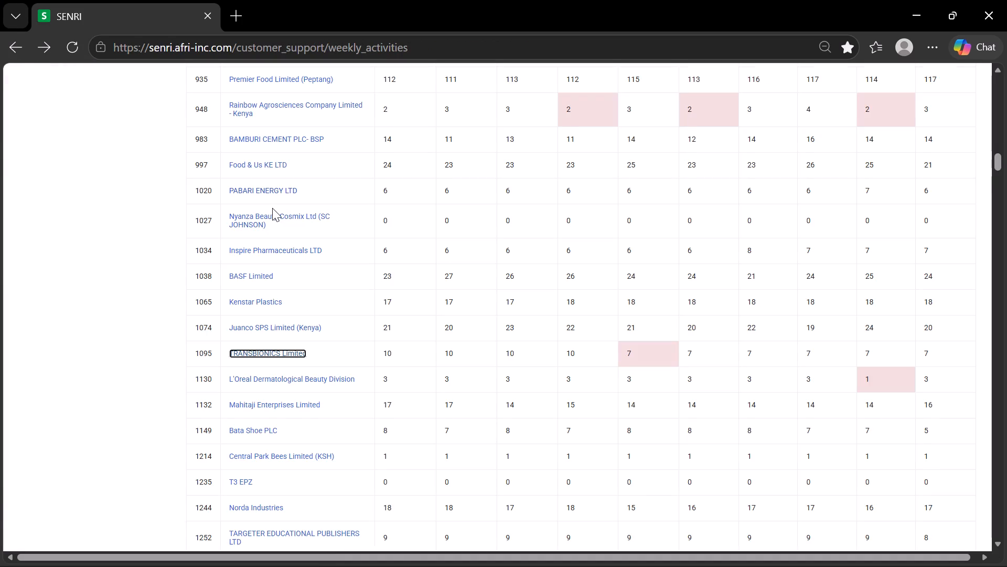
Examine the weekly active mobile users again from the Uganda companies through the Kenya companies around TRANSBIONICS Limited.
{"action": "scroll", "coordinate": [272, 208], "scroll_direction": "up", "scroll_amount": 11}
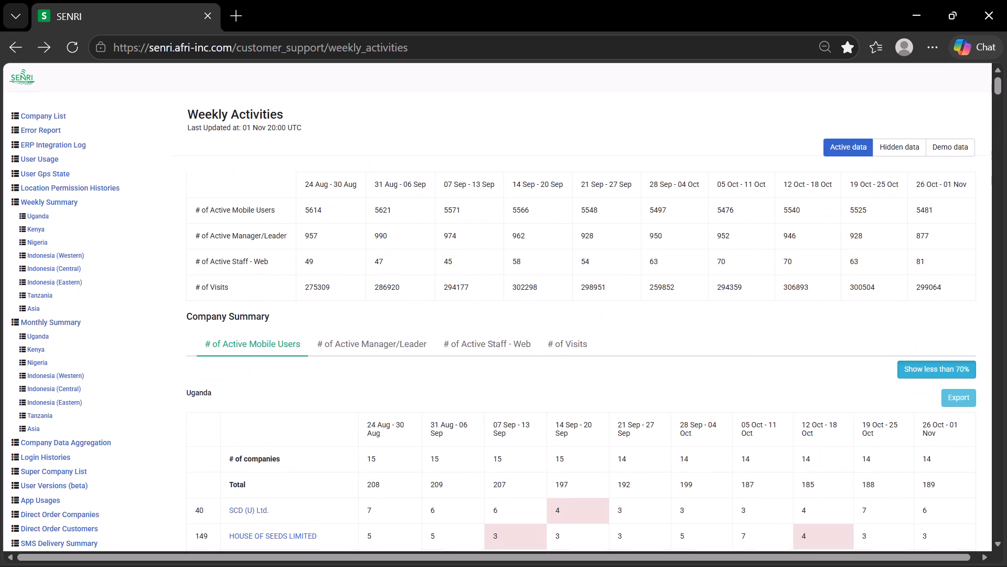
{"action": "scroll", "coordinate": [272, 208], "scroll_direction": "down", "scroll_amount": 9}
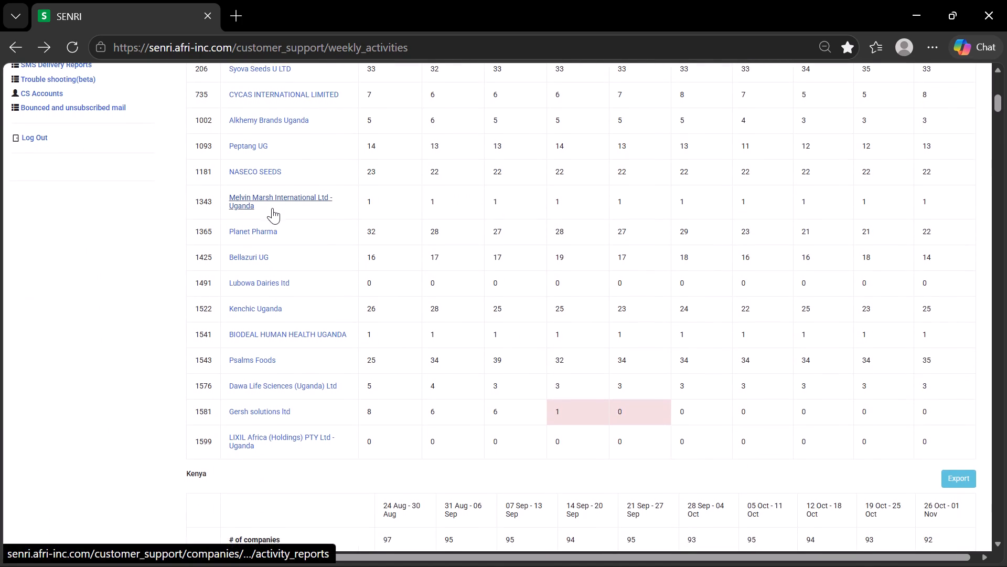
{"action": "scroll", "coordinate": [272, 208], "scroll_direction": "down", "scroll_amount": 4}
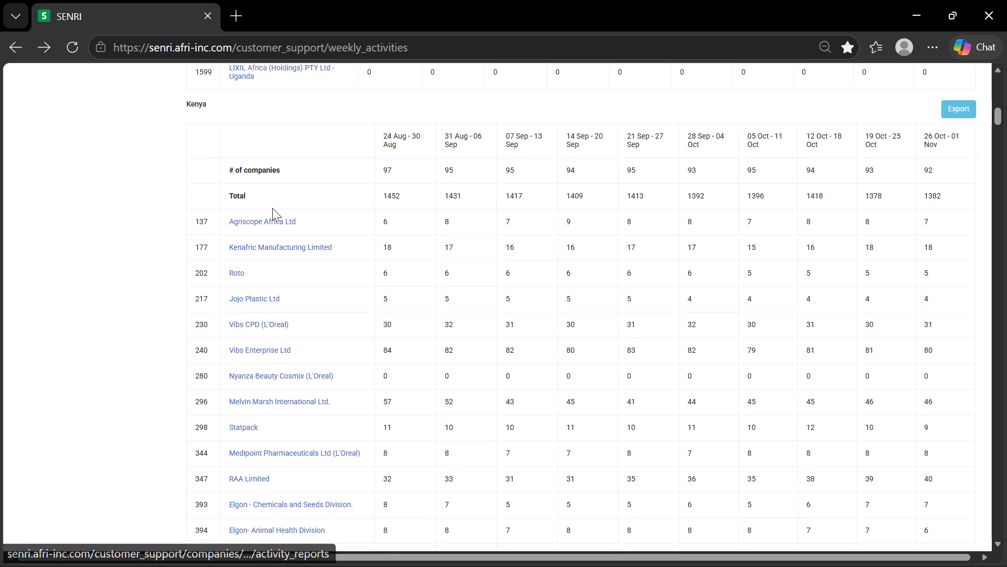
{"action": "scroll", "coordinate": [272, 208], "scroll_direction": "down", "scroll_amount": 4}
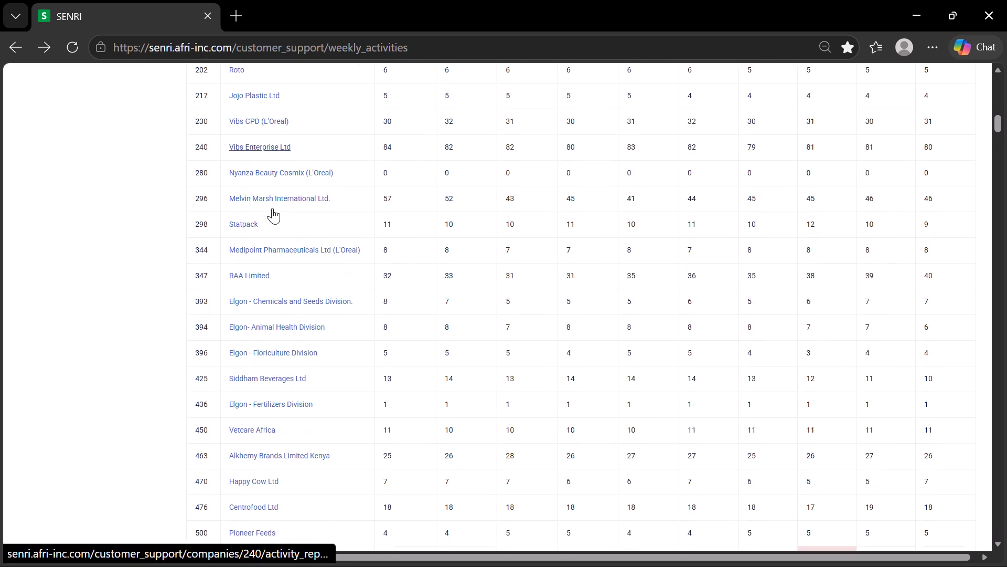
{"action": "scroll", "coordinate": [272, 208], "scroll_direction": "down", "scroll_amount": 4}
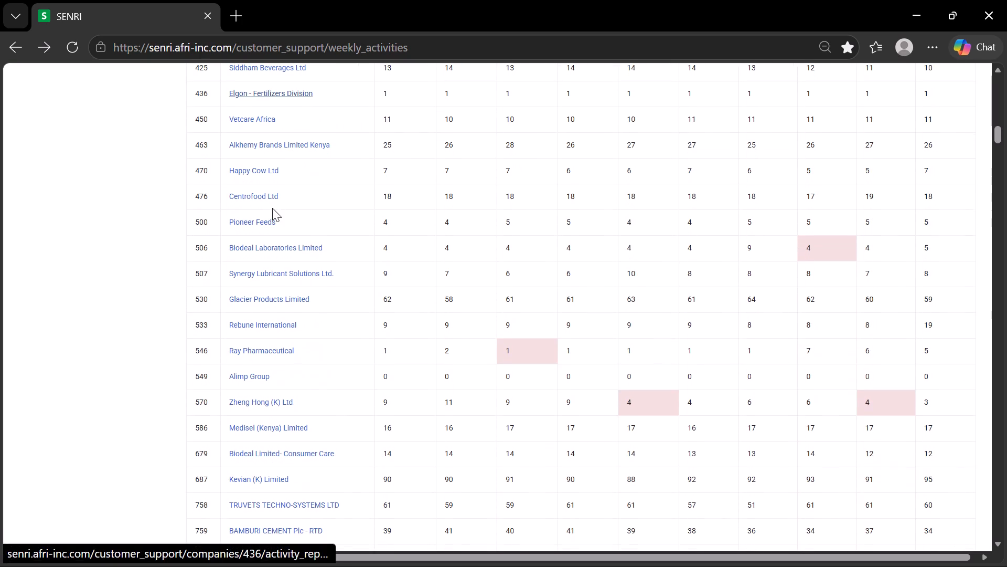
{"action": "scroll", "coordinate": [272, 208], "scroll_direction": "down", "scroll_amount": 8}
{"action": "scroll", "coordinate": [272, 196], "scroll_direction": "up", "scroll_amount": 2}
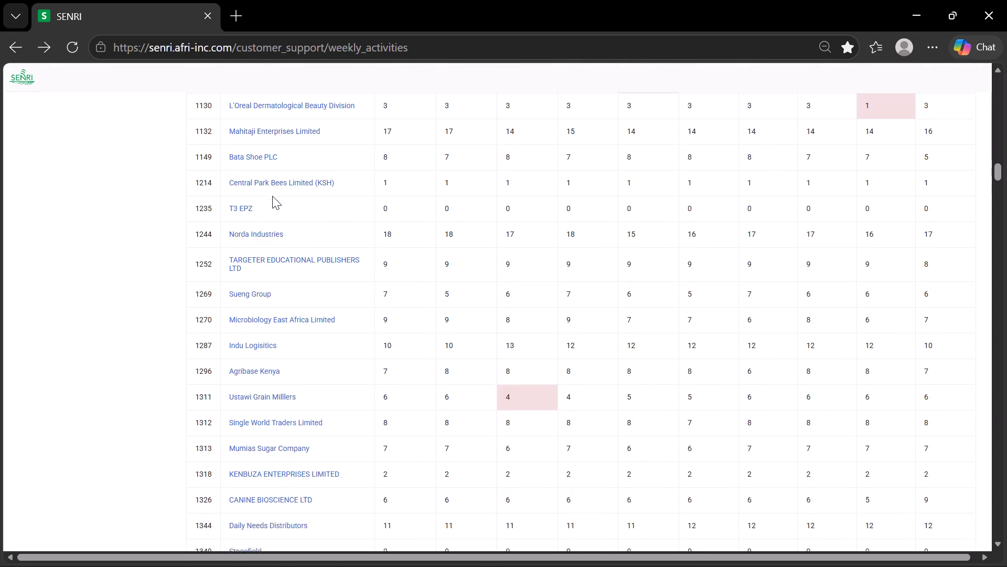
{"action": "scroll", "coordinate": [272, 196], "scroll_direction": "up", "scroll_amount": 2}
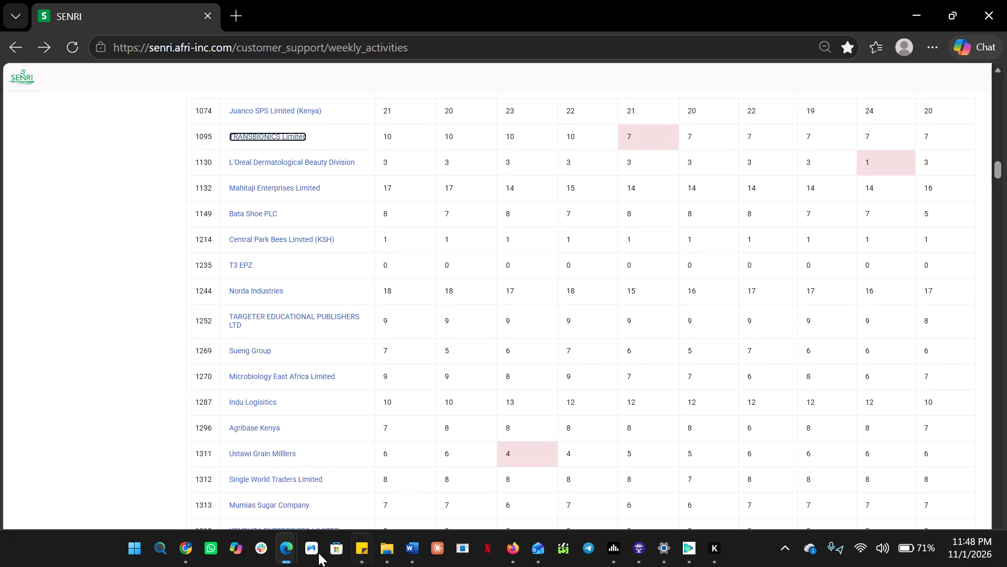
Switch to the Visit Reports page in Chrome and start a Weekly Redflag visit report for customer TRANSBIONICS Limited(SC JOHNSON).
{"action": "left_click", "coordinate": [138, 472]}
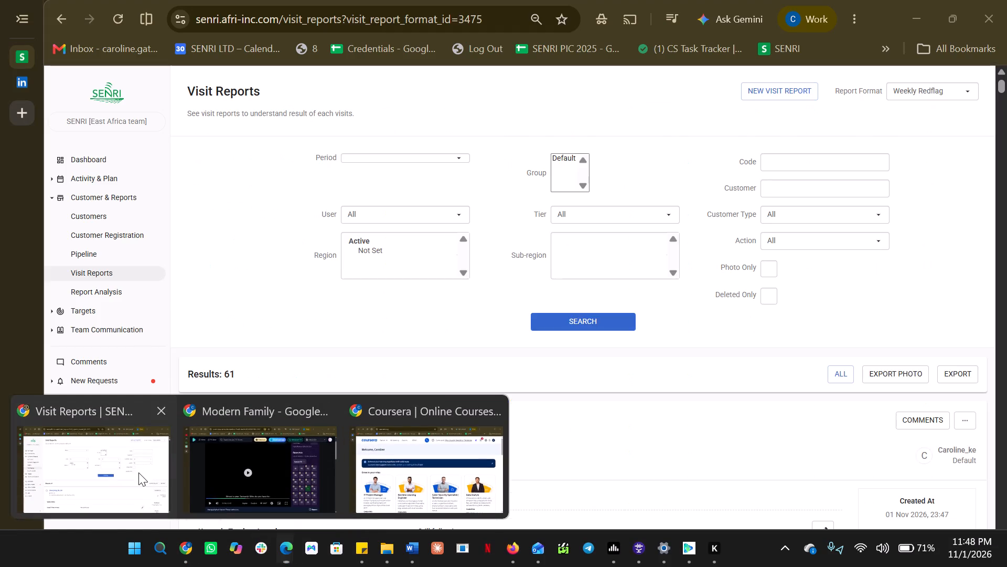
{"action": "left_click", "coordinate": [783, 83]}
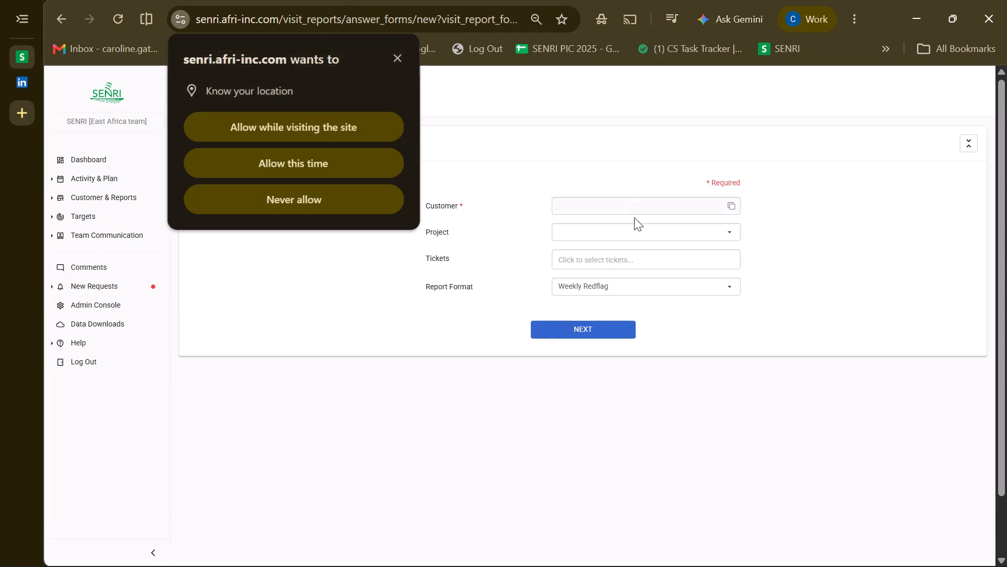
{"action": "left_click", "coordinate": [599, 206]}
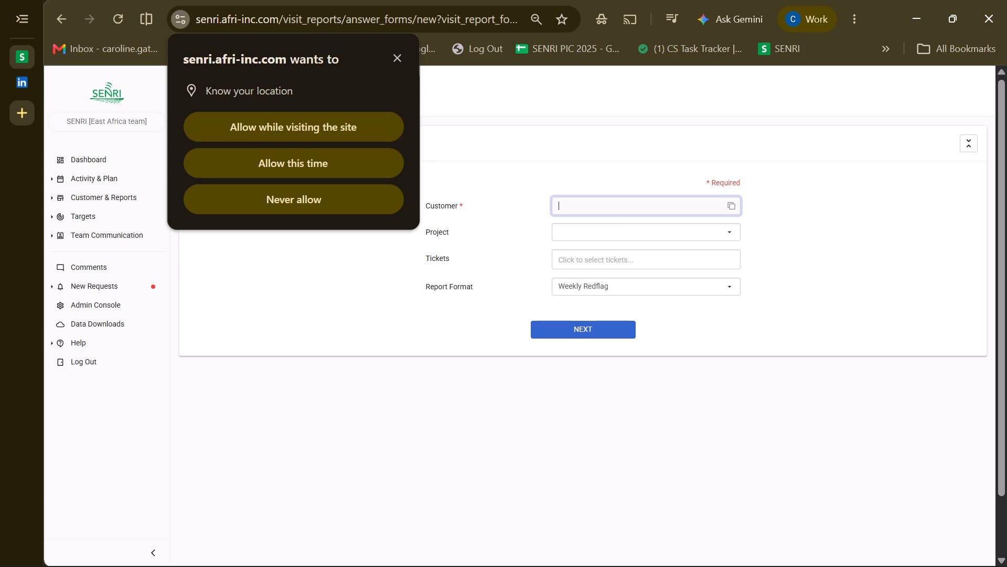
{"action": "type", "text": "tra"}
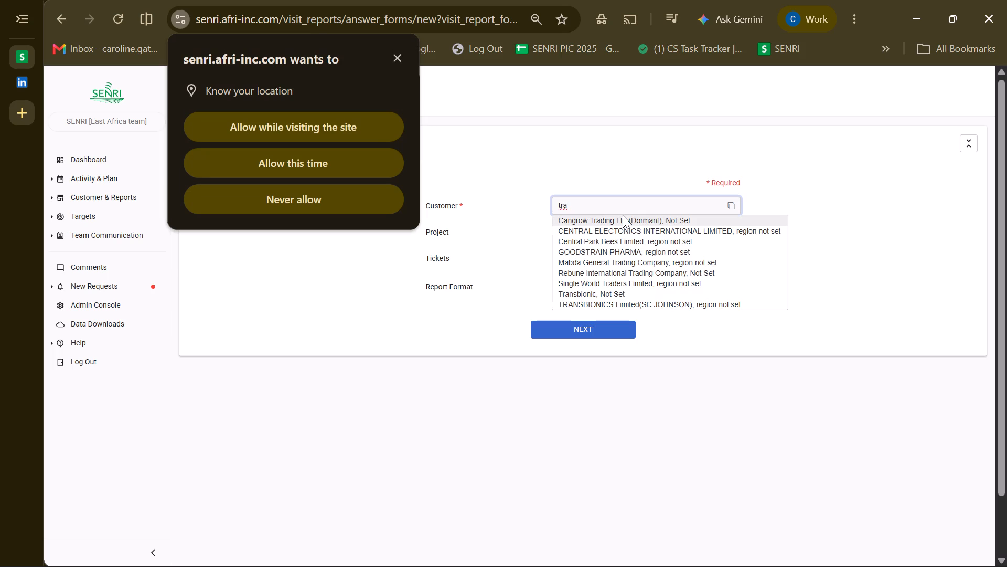
{"action": "type", "text": "ns"}
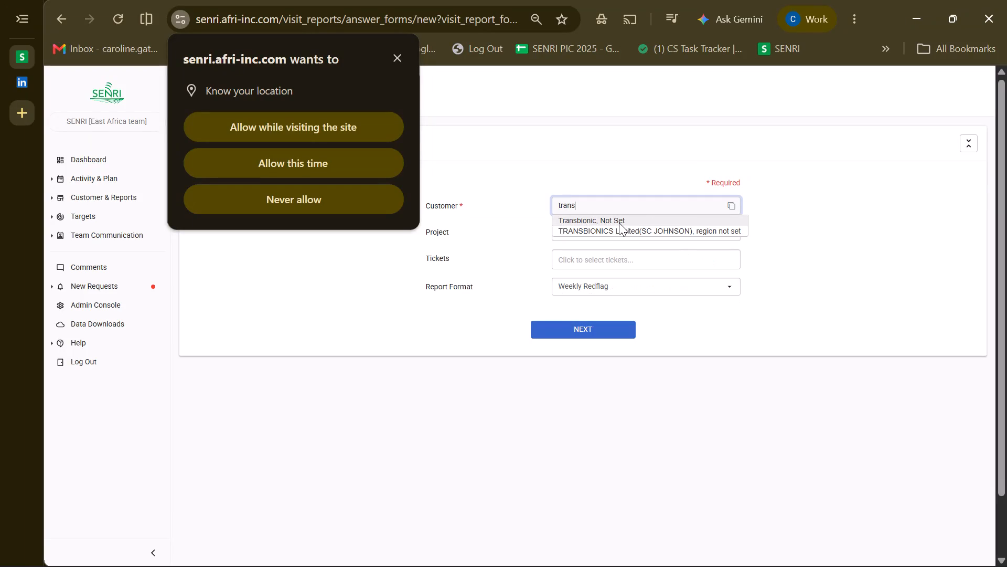
{"action": "left_click", "coordinate": [603, 231]}
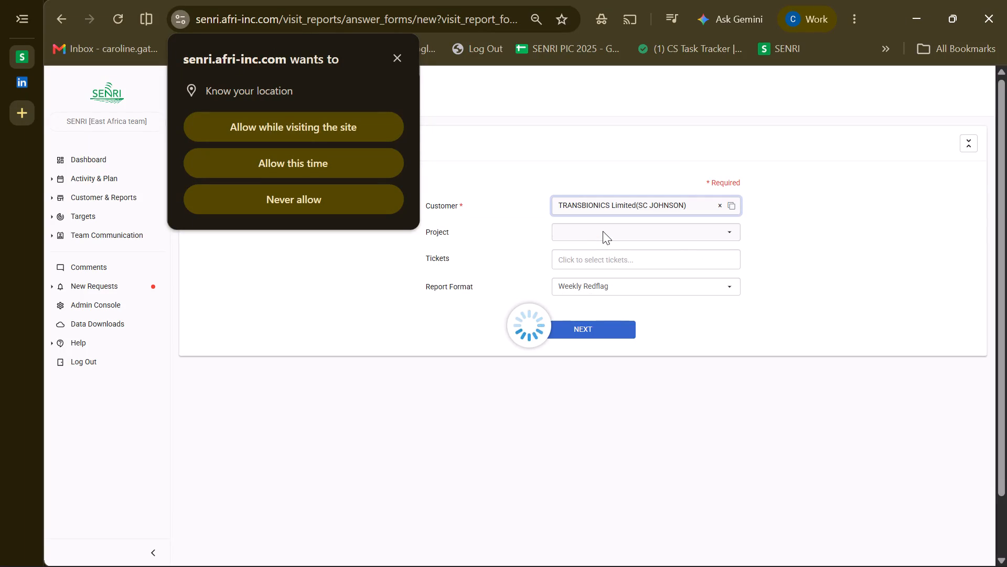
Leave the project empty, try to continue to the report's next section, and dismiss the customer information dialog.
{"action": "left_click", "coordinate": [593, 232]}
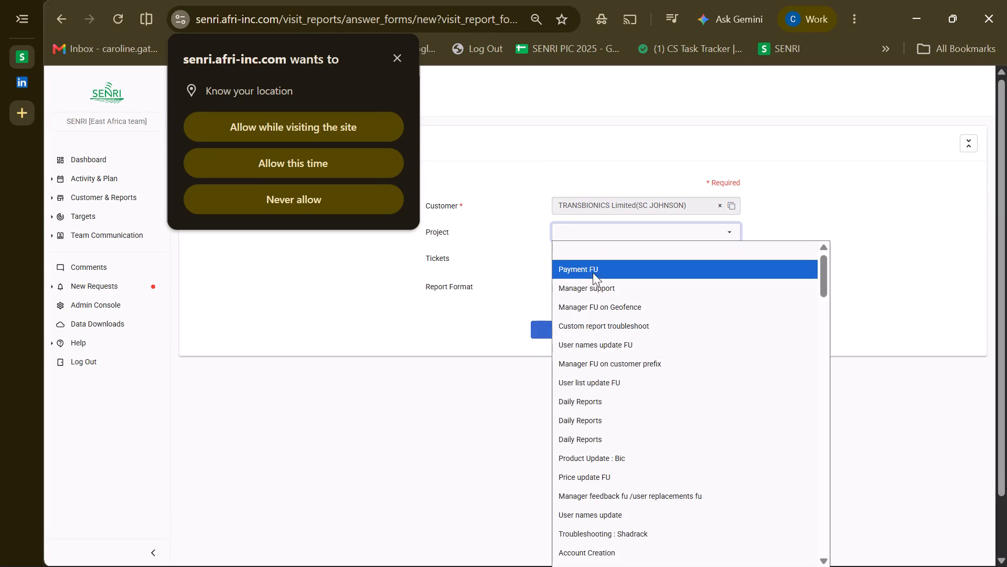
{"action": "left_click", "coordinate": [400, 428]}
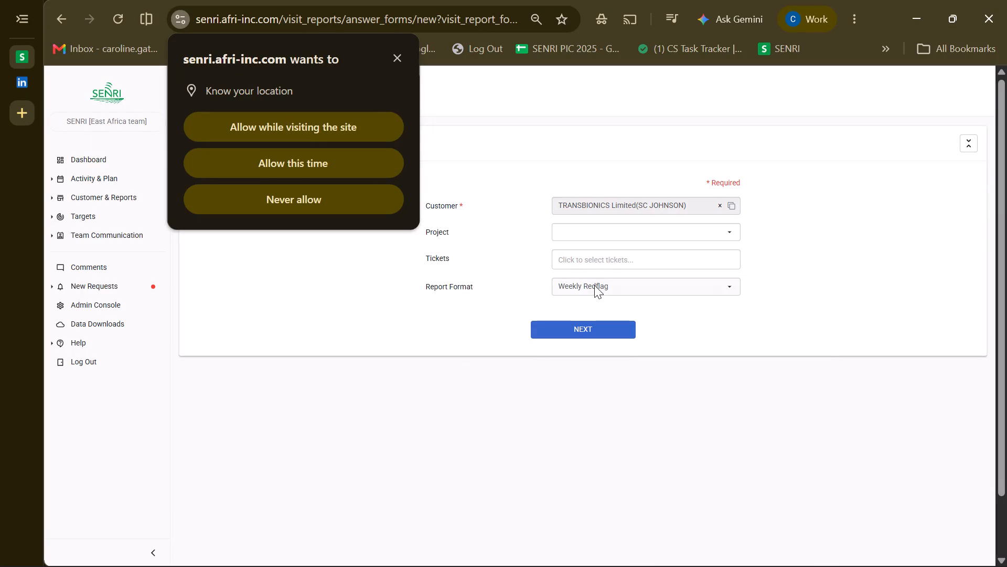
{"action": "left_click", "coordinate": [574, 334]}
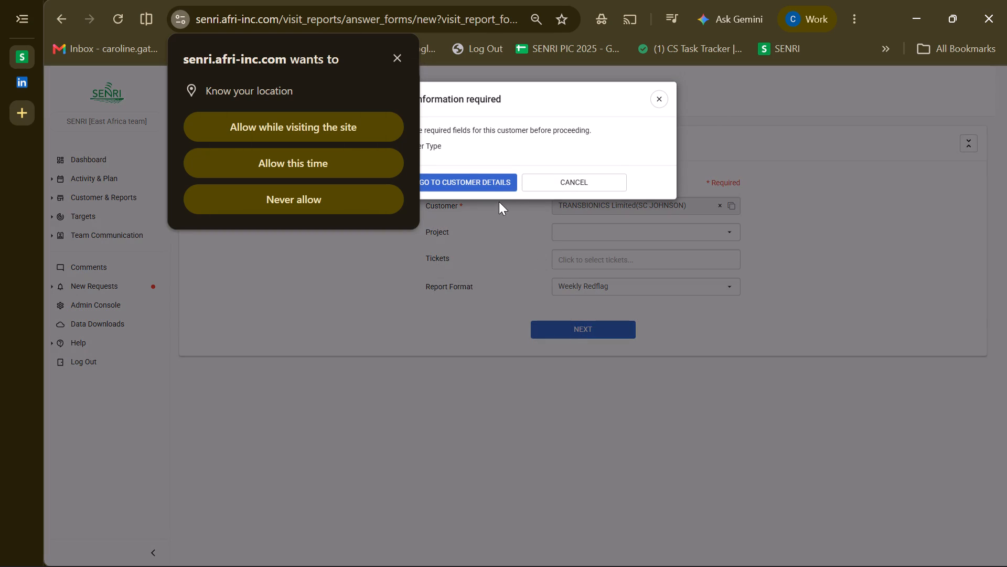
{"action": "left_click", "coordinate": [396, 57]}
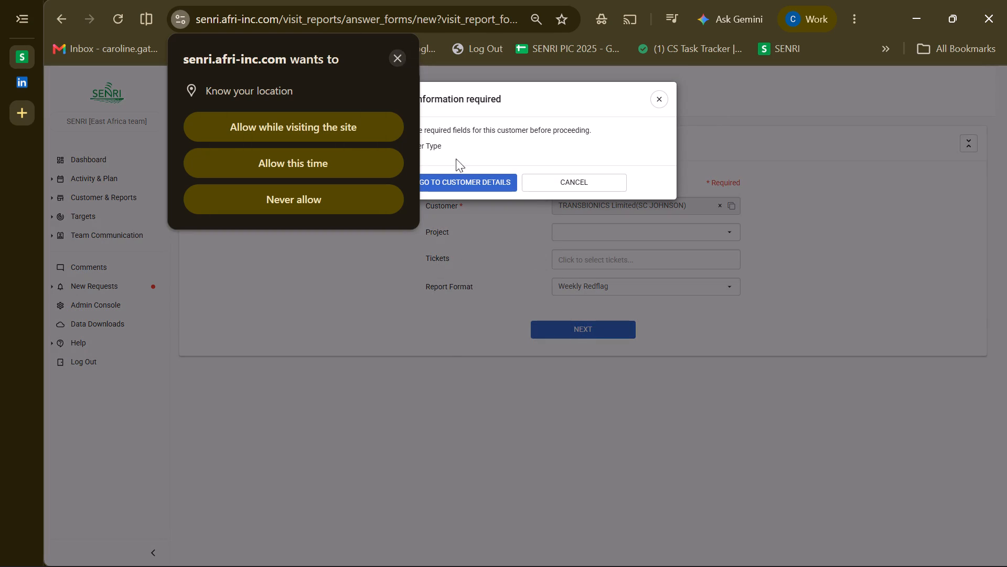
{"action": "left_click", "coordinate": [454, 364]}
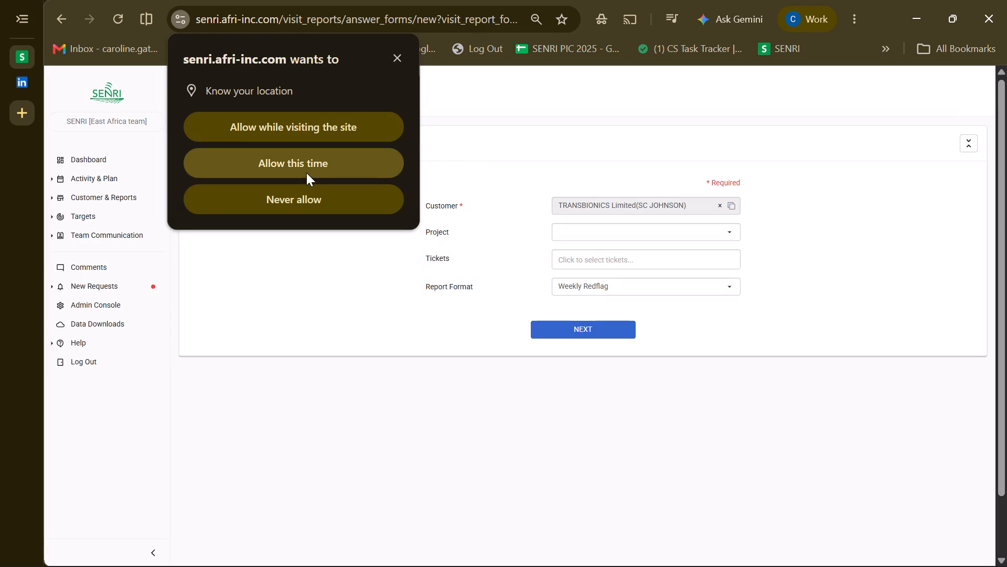
Deny the SENRI site access to the device's location.
{"action": "left_click", "coordinate": [303, 163]}
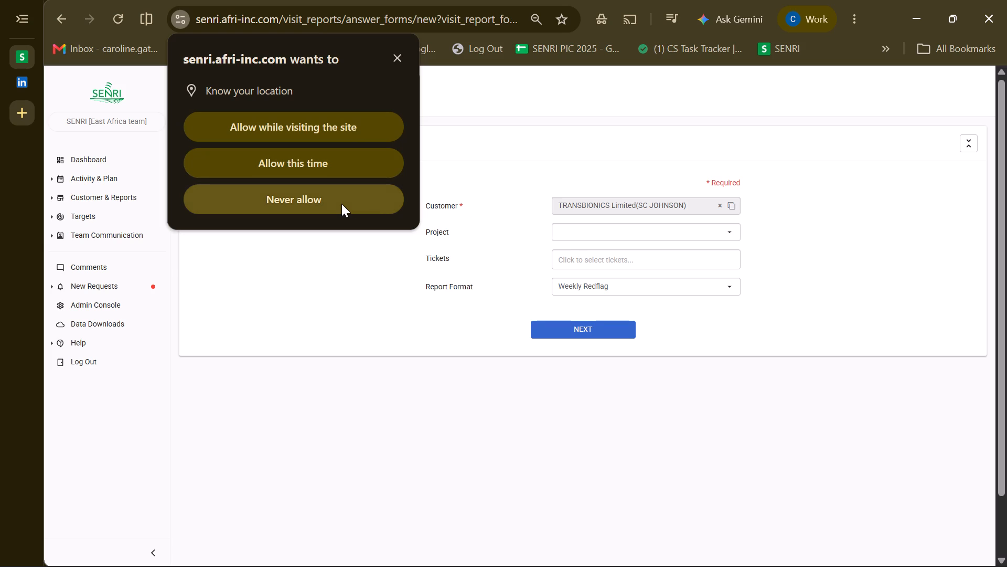
{"action": "left_click", "coordinate": [341, 204]}
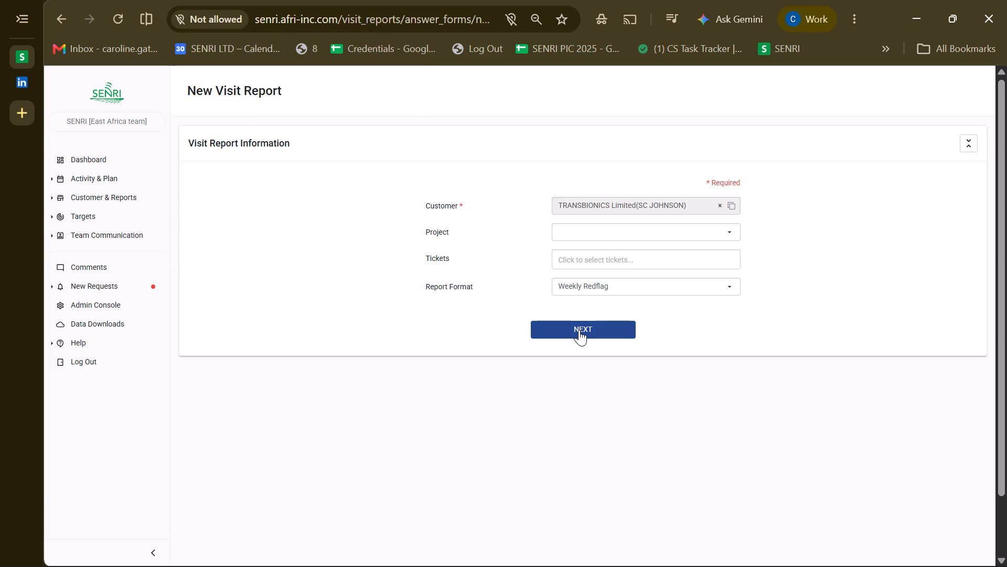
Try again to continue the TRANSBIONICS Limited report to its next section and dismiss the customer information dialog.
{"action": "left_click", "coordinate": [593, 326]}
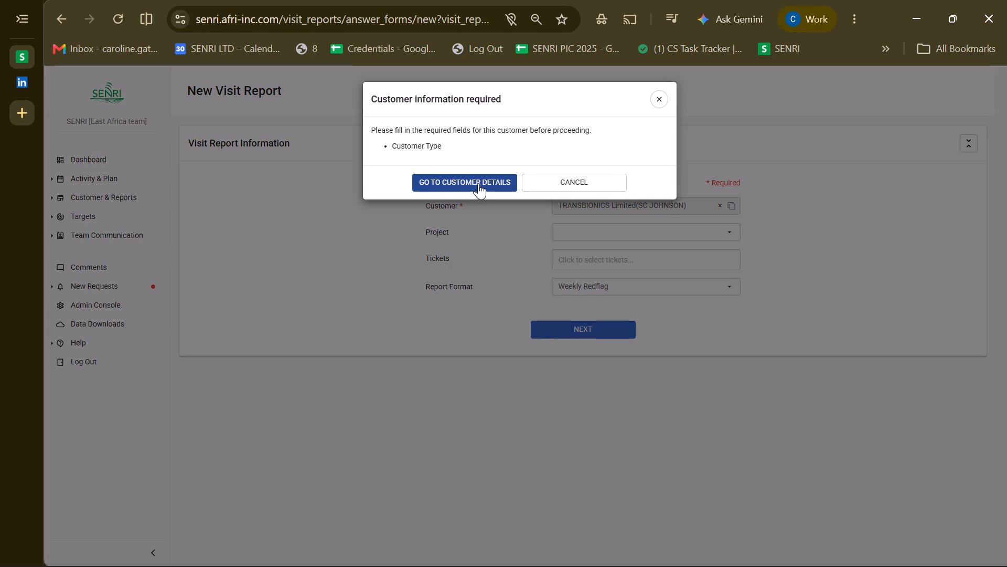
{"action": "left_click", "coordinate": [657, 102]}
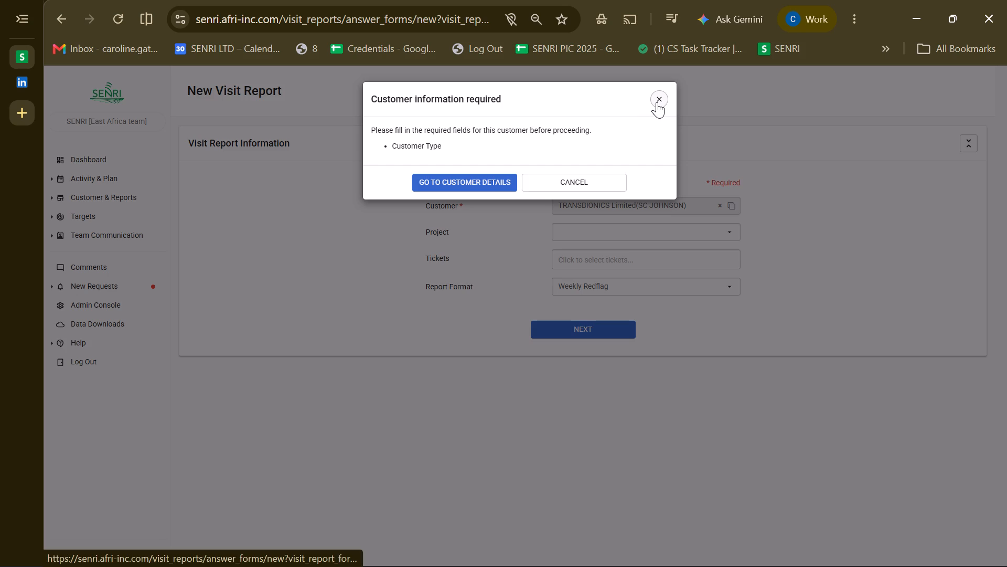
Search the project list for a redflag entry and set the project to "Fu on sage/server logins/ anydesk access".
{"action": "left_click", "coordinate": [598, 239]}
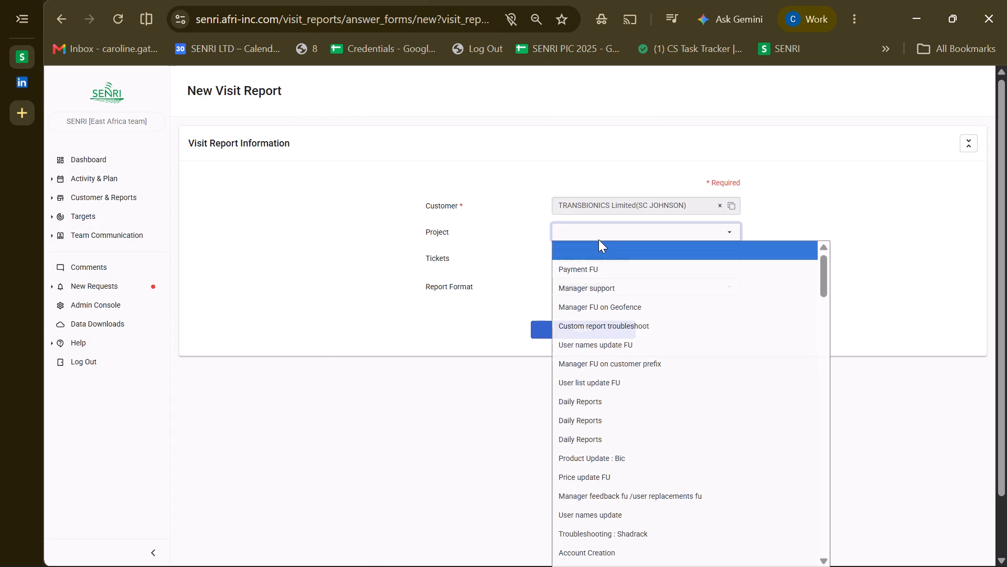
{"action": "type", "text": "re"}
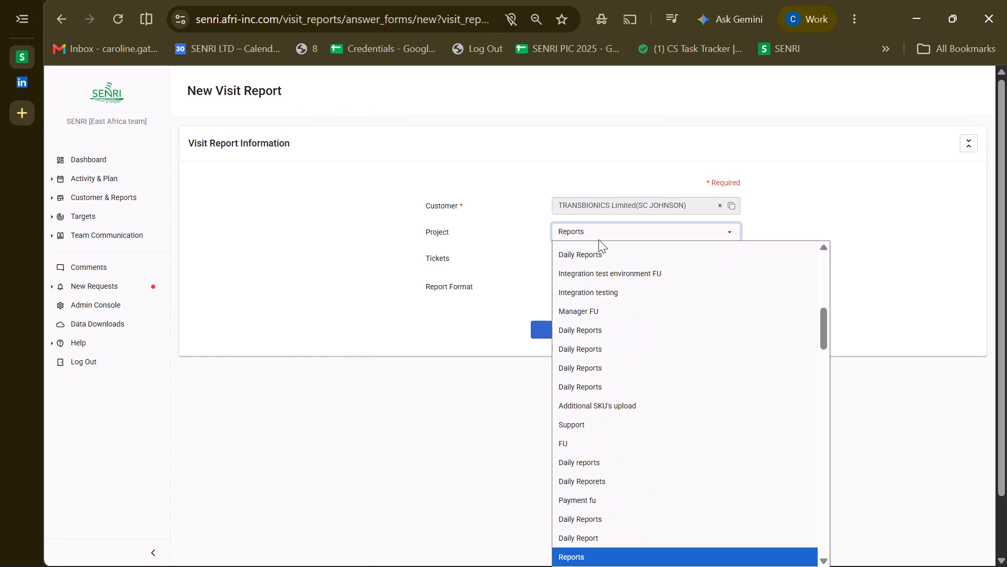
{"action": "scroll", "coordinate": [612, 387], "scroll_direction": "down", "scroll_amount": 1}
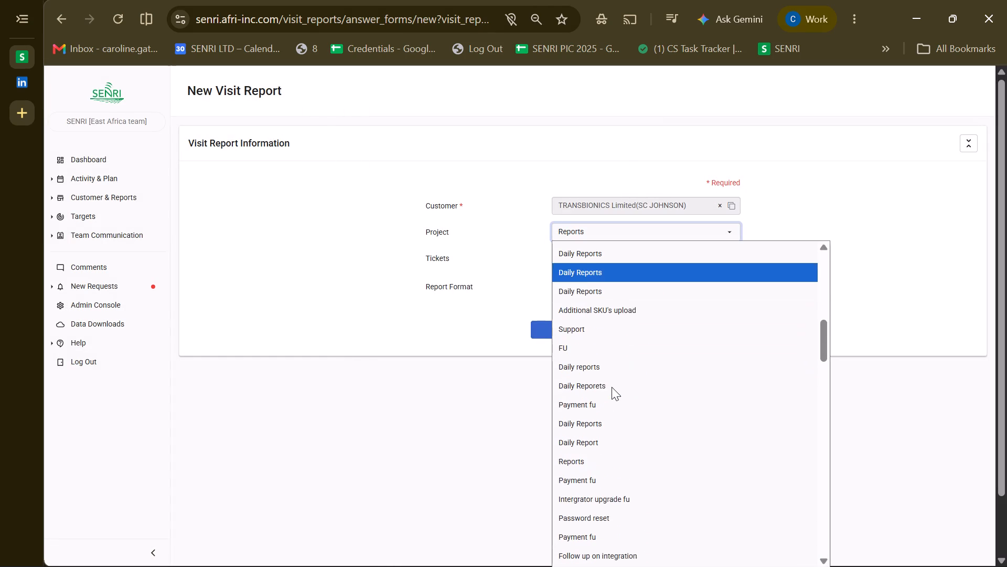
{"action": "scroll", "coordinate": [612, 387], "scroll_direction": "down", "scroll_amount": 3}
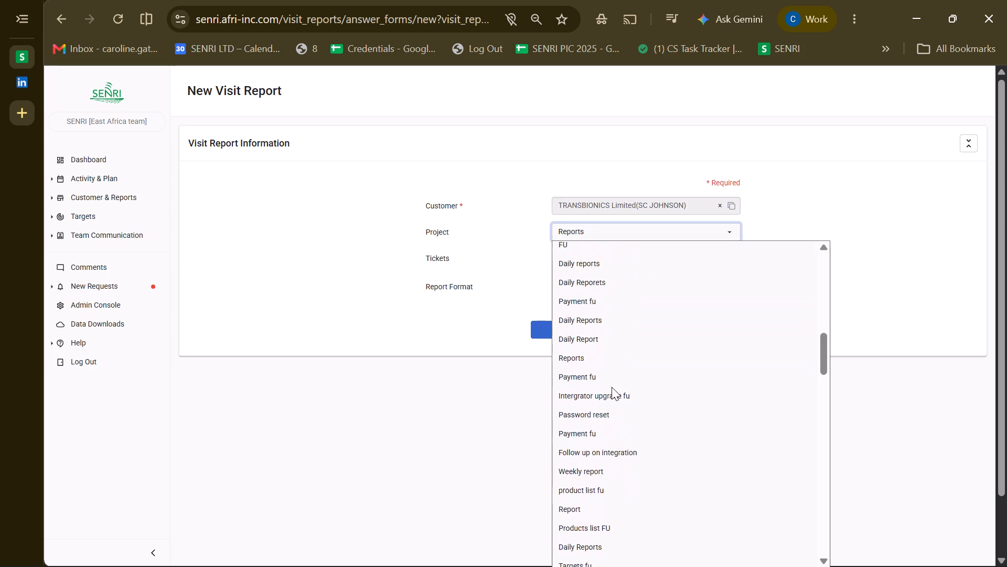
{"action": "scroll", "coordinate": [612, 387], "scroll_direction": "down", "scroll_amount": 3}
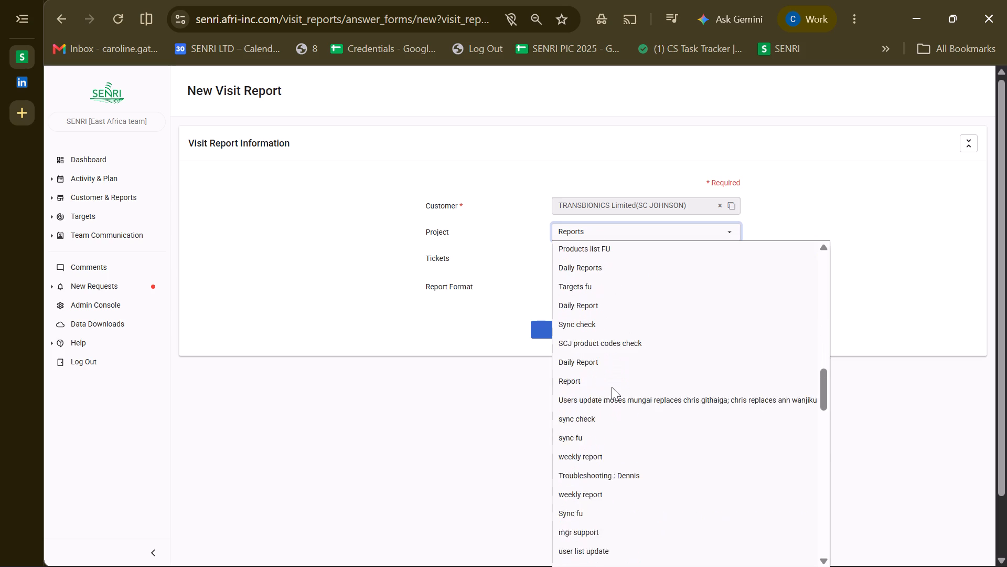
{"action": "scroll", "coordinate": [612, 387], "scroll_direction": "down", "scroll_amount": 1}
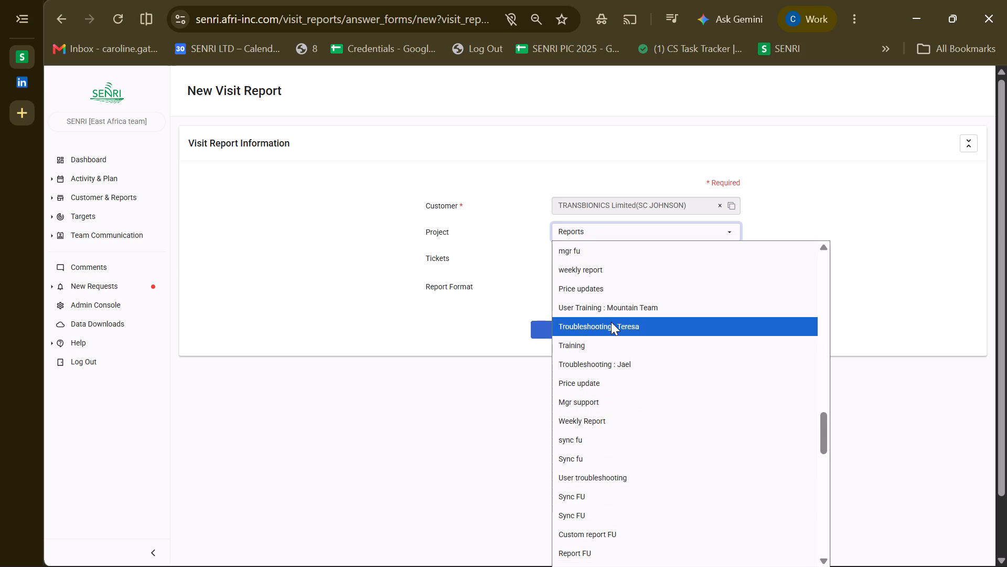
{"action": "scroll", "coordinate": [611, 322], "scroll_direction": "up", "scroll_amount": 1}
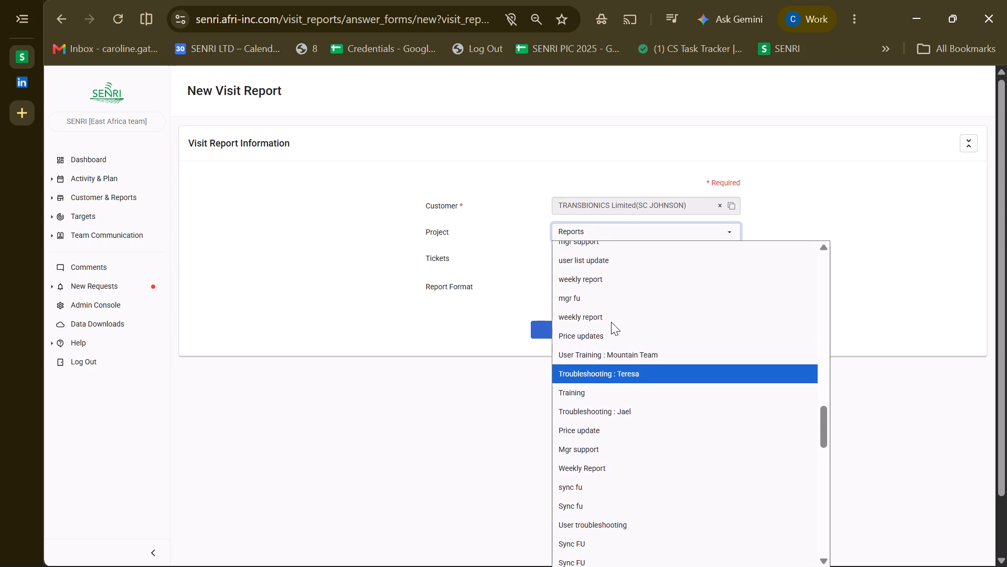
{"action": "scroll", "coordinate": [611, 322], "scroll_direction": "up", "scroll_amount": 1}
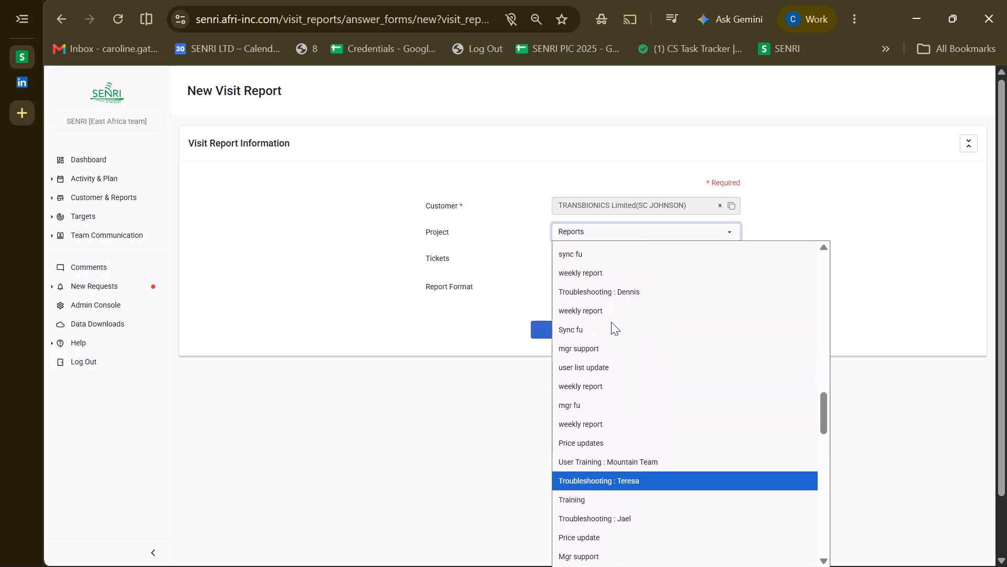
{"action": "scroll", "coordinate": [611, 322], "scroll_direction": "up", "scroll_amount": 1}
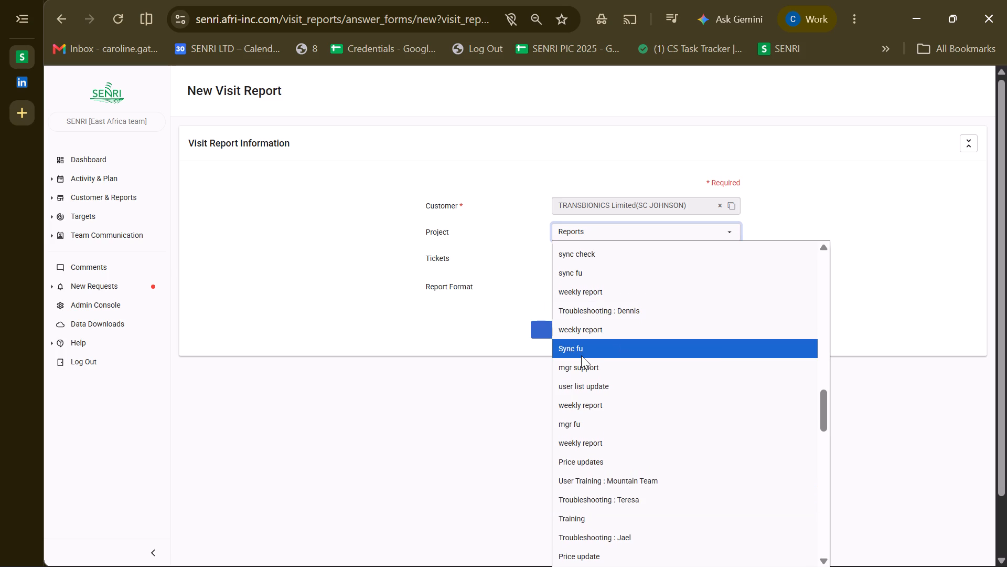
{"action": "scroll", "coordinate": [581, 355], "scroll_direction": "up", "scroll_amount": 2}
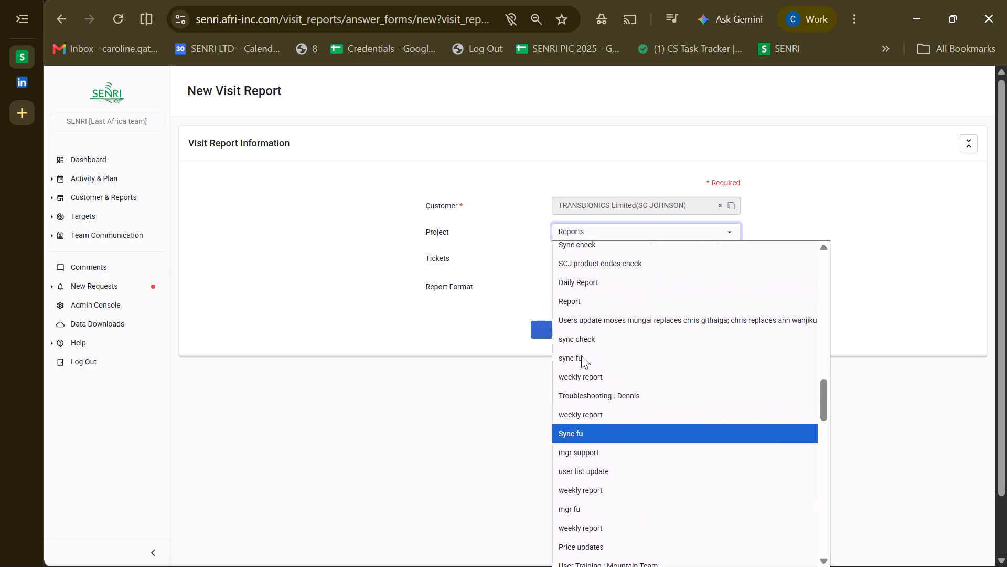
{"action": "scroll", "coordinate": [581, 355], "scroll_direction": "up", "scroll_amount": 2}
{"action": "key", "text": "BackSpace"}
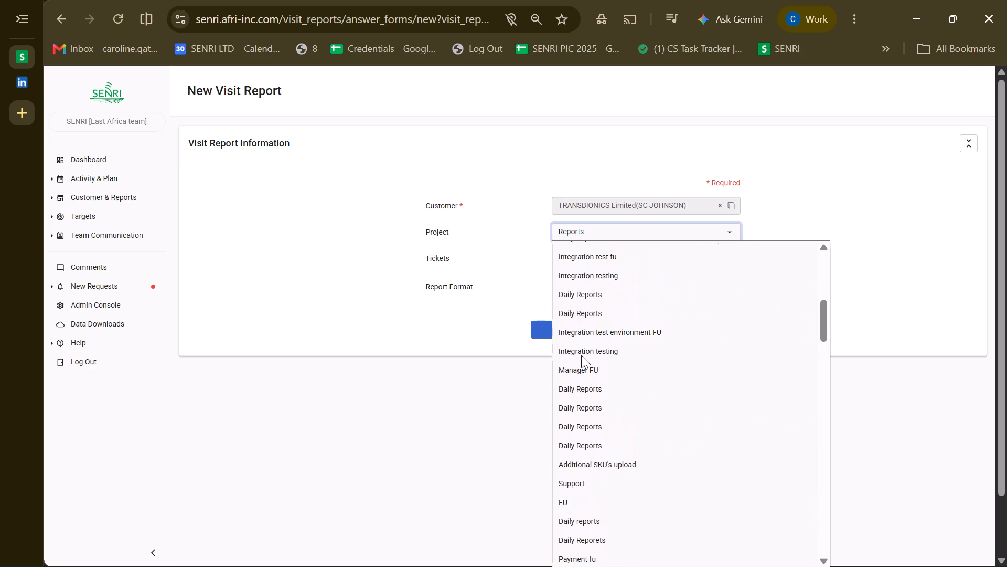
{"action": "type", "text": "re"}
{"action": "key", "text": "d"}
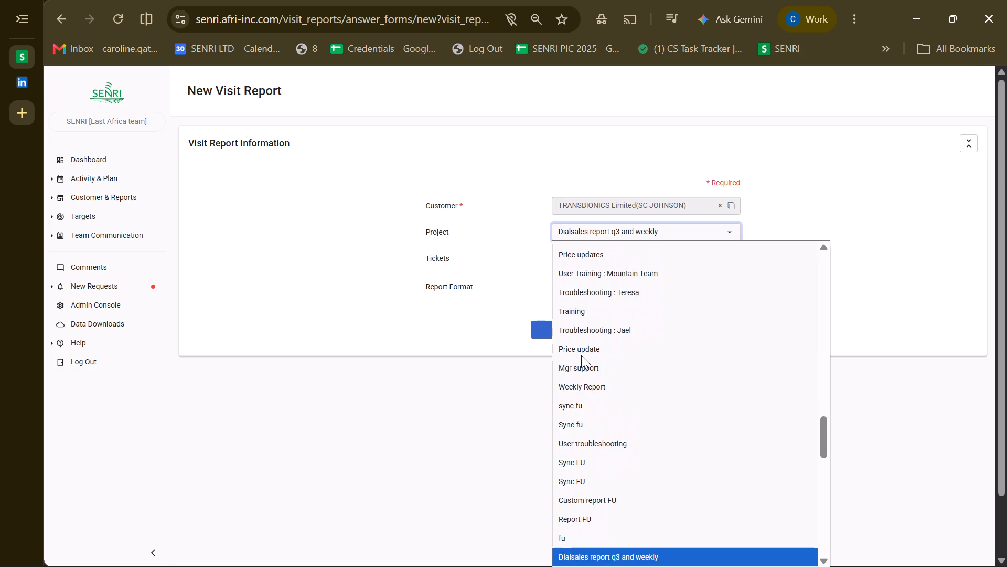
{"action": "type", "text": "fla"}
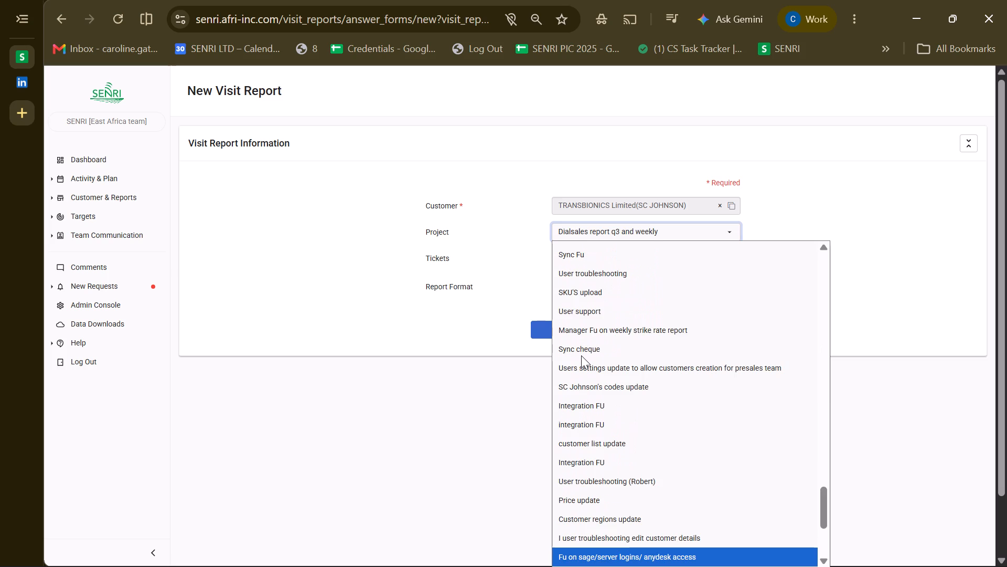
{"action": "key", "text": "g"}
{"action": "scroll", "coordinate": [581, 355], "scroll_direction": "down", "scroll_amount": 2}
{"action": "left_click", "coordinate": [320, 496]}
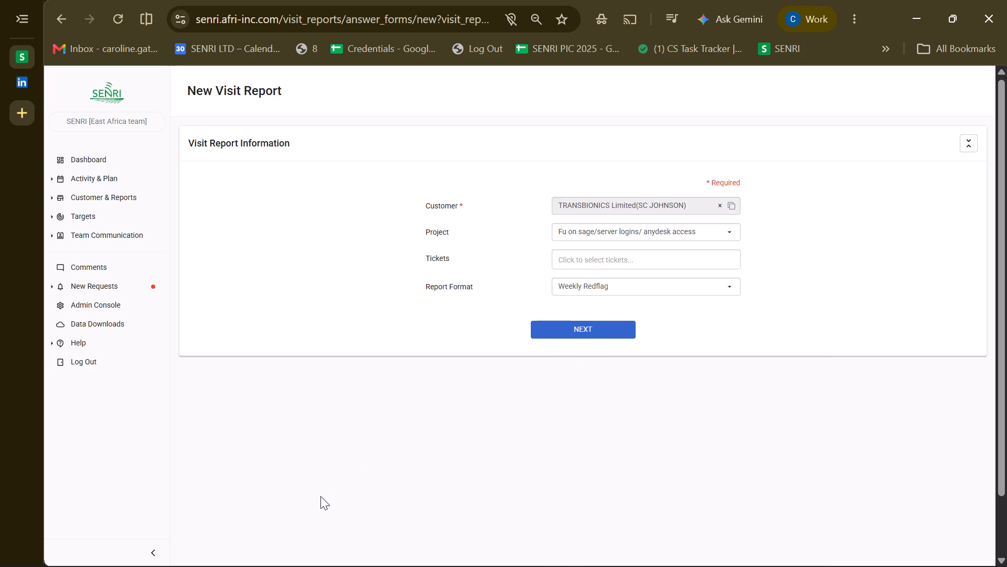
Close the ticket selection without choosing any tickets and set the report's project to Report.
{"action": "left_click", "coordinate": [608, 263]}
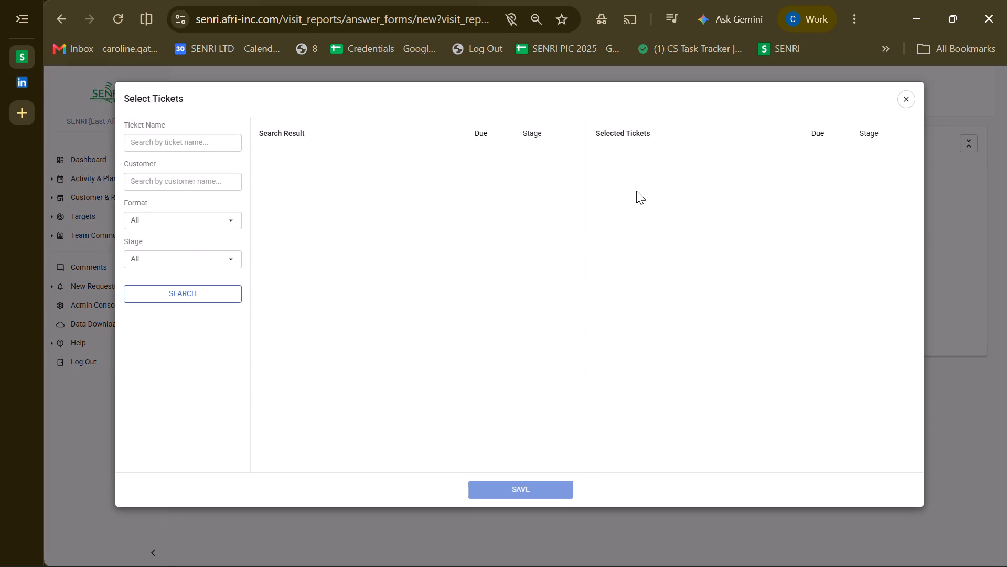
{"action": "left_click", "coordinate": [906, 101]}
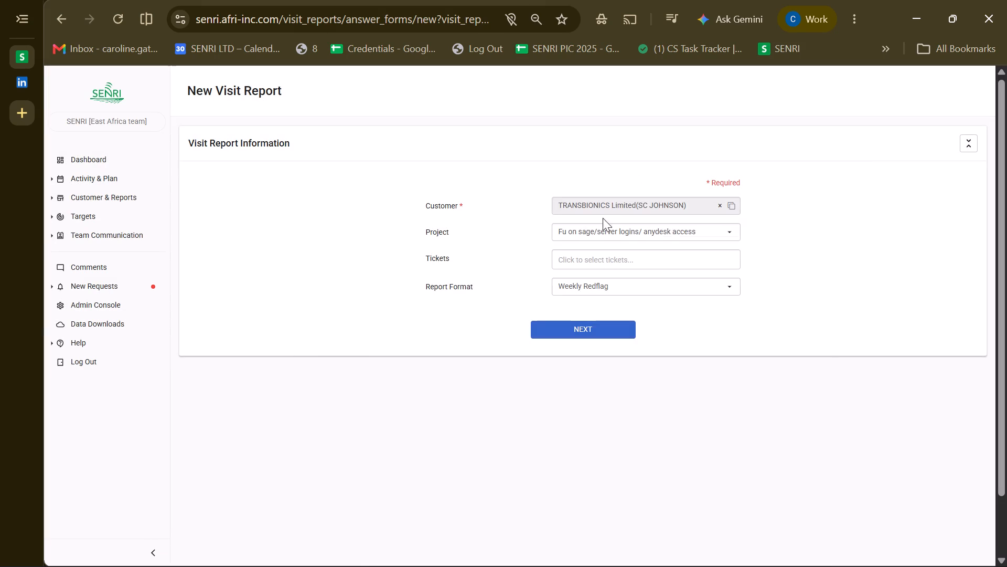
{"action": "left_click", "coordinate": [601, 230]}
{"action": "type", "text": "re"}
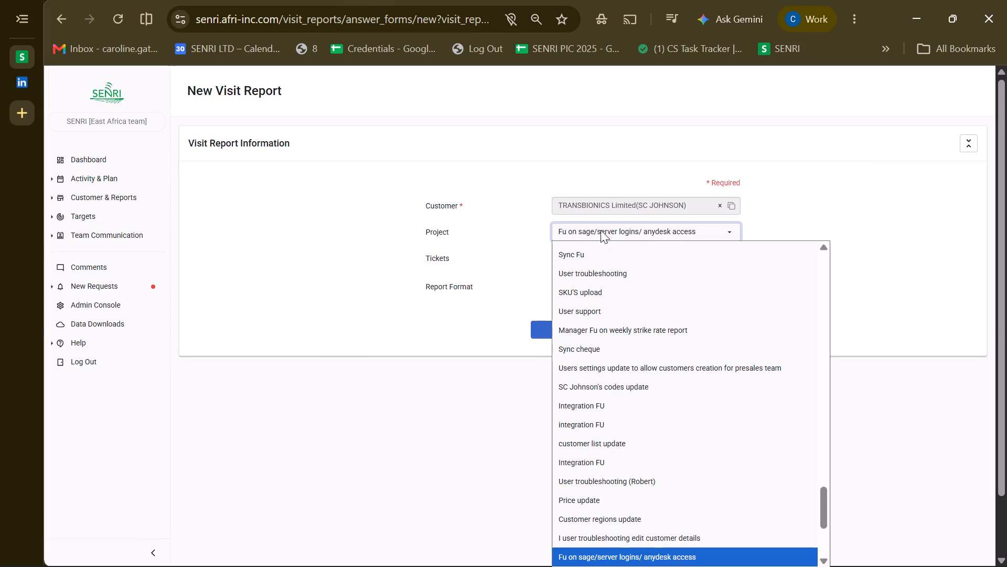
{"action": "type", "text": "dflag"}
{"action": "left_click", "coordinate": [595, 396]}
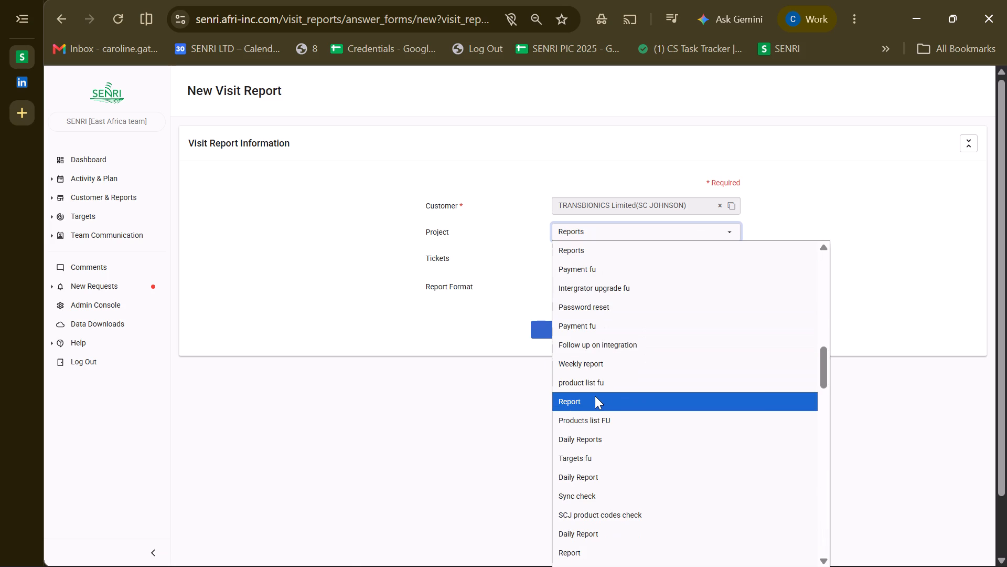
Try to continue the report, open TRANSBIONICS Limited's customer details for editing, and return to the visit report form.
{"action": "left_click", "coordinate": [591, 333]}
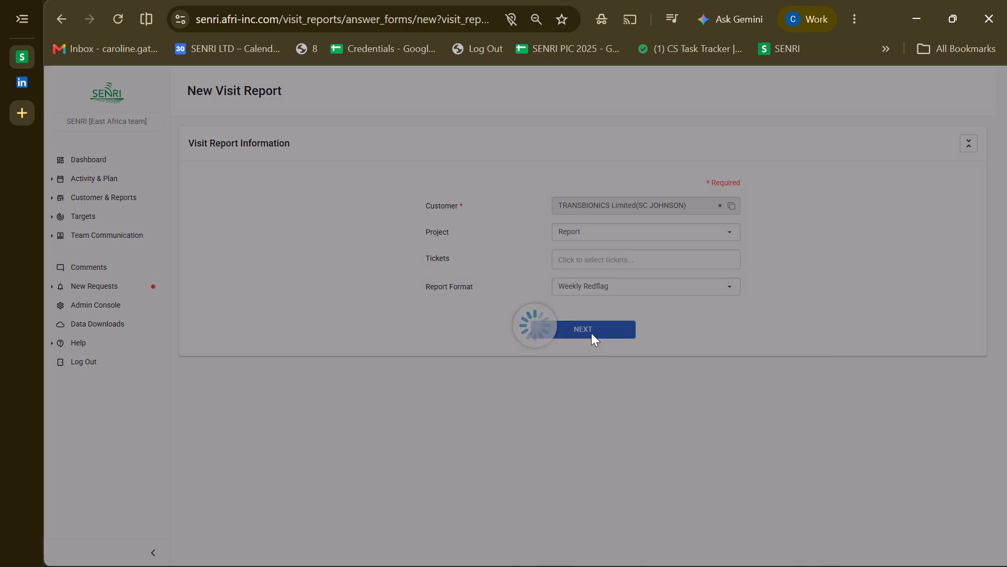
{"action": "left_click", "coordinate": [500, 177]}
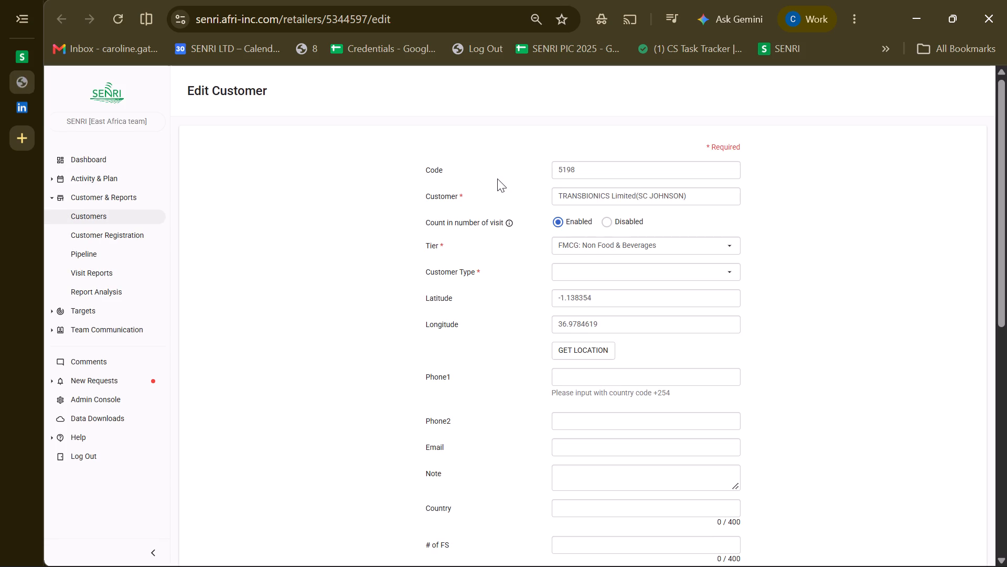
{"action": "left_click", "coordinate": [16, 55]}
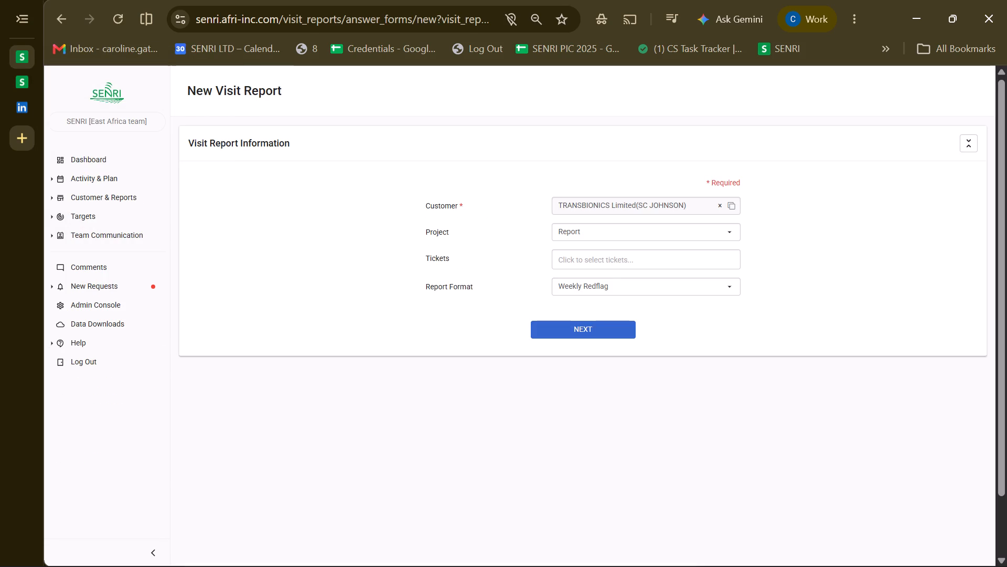
Replace the report's customer with Transbionic and continue to the Redflag Report section with the project left empty.
{"action": "left_click", "coordinate": [603, 208]}
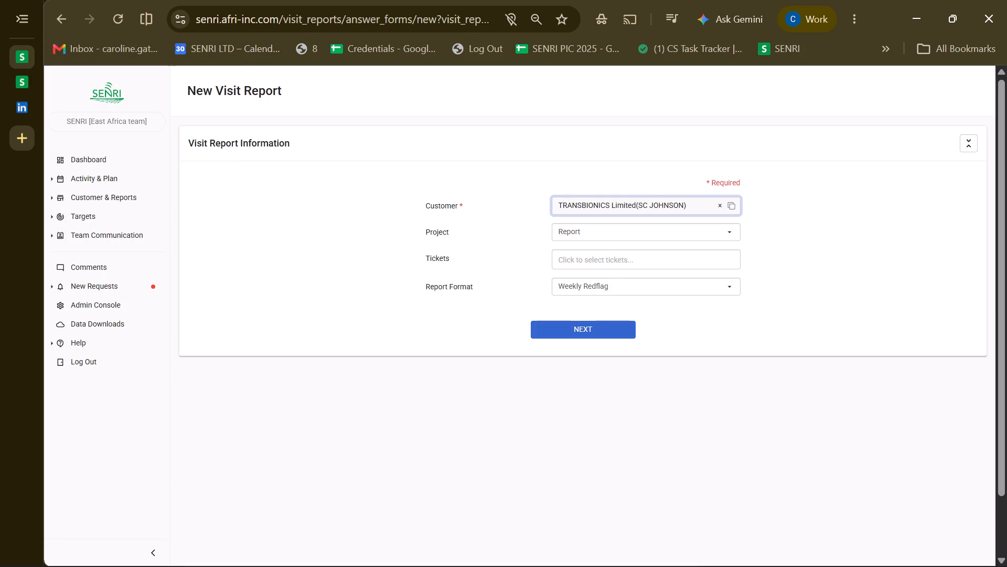
{"action": "left_click", "coordinate": [715, 205]}
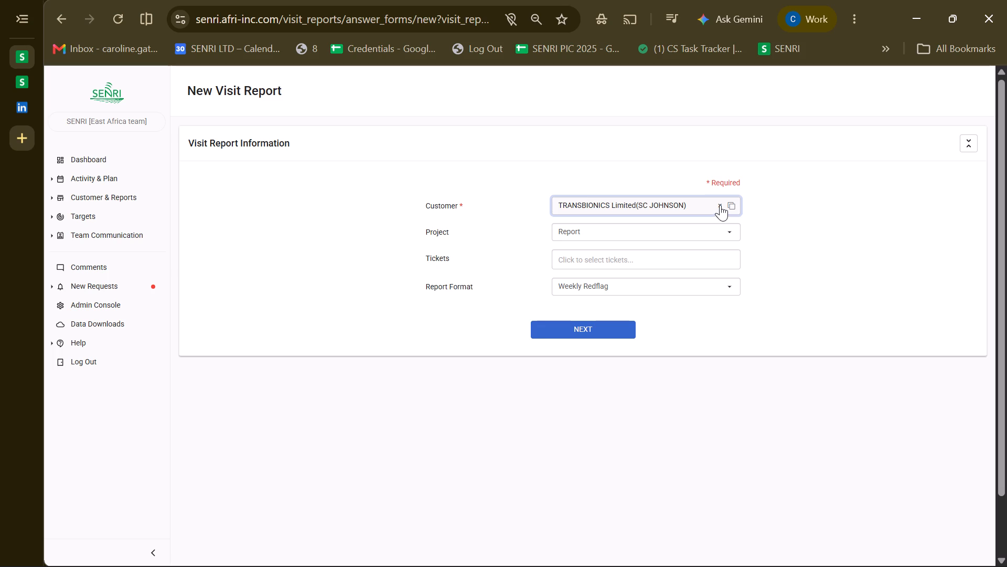
{"action": "left_click", "coordinate": [720, 205]}
{"action": "type", "text": "trs"}
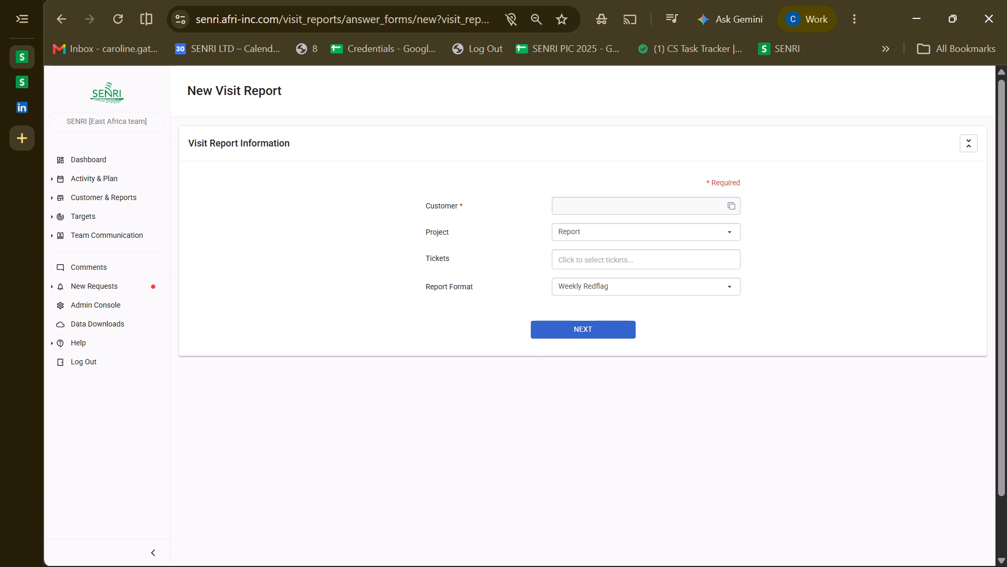
{"action": "left_click", "coordinate": [690, 198]}
{"action": "type", "text": "trans"}
{"action": "left_click", "coordinate": [630, 221]}
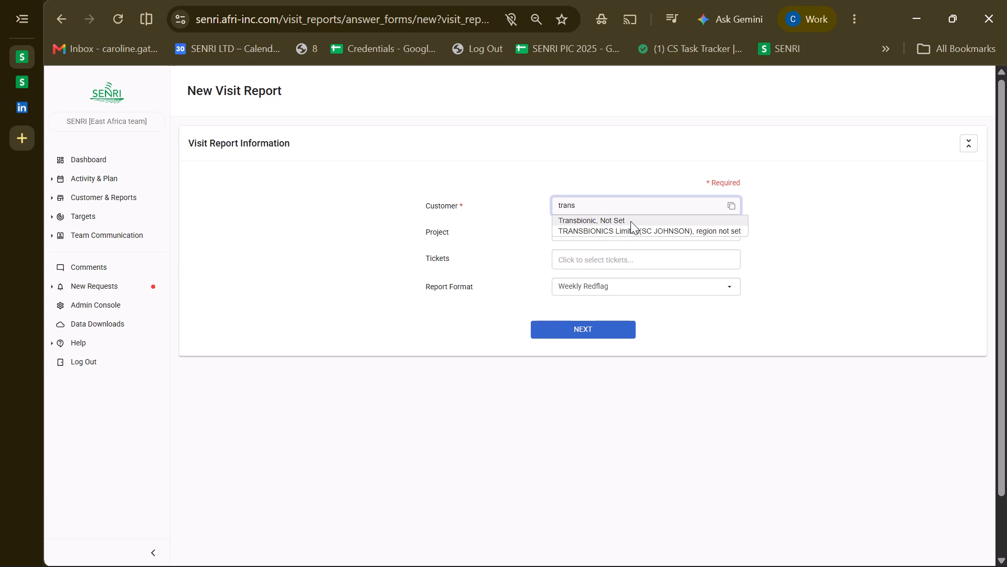
{"action": "left_click", "coordinate": [590, 337]}
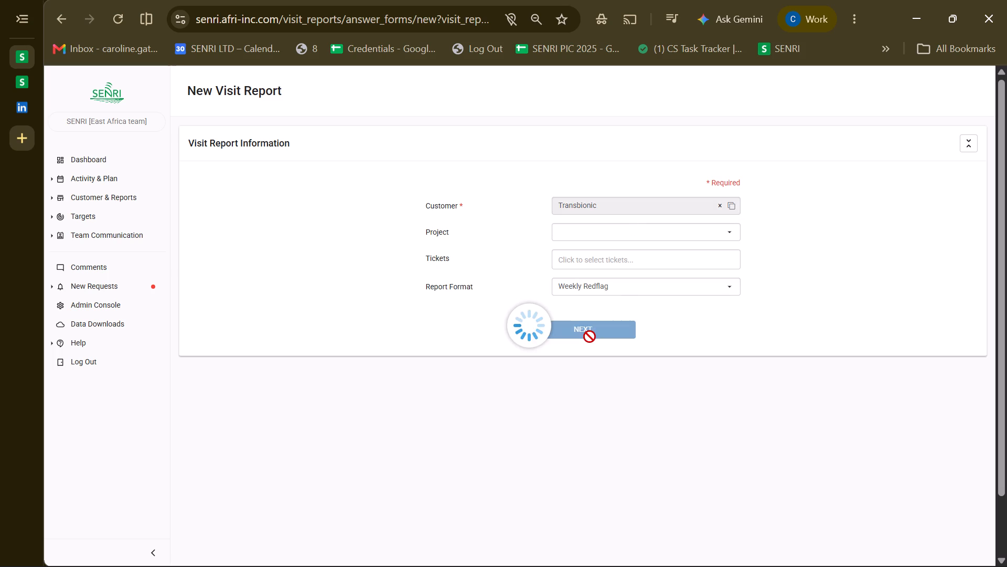
Enter "The three users left the company" as the usage and continue past the photo section to the note.
{"action": "left_click", "coordinate": [599, 259]}
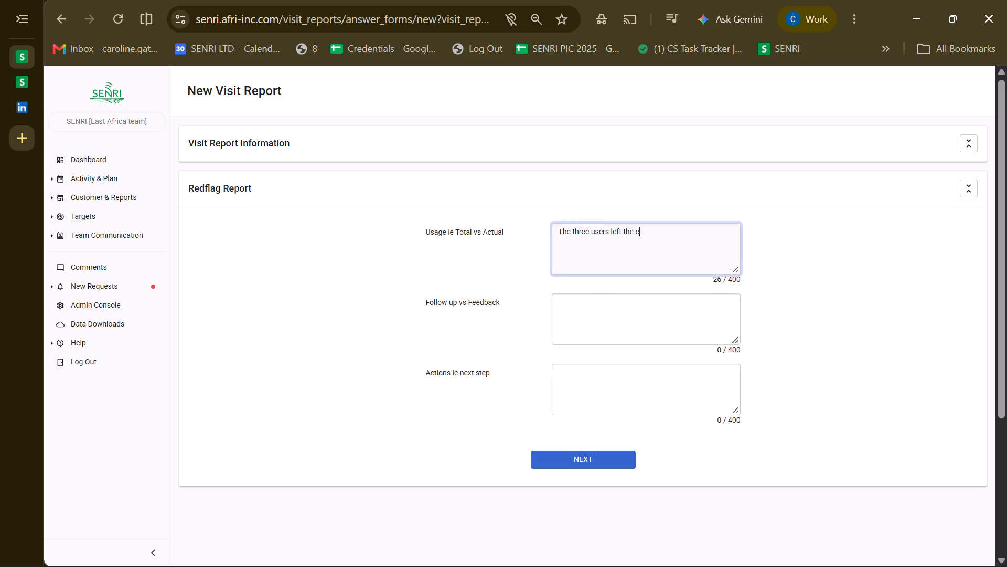
{"action": "type", "text": "ompany"}
{"action": "left_click", "coordinate": [578, 454]}
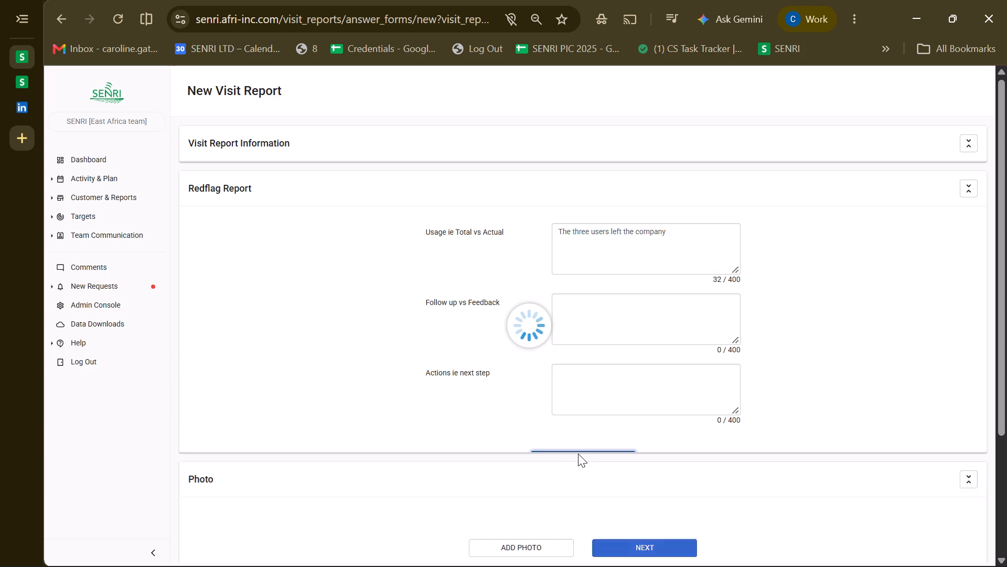
{"action": "left_click", "coordinate": [619, 392]}
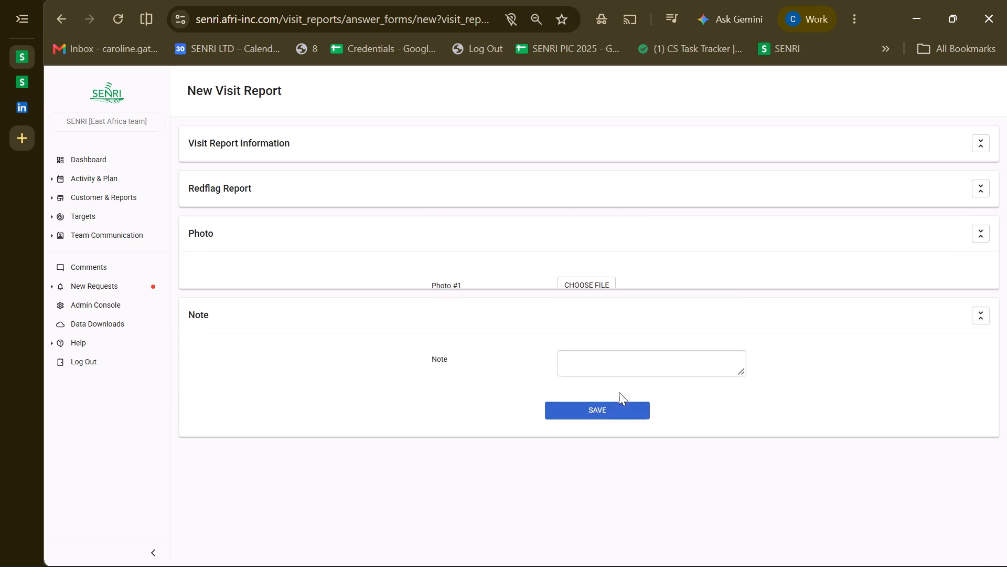
Save the Transbionic visit report with the note left empty.
{"action": "left_click", "coordinate": [602, 374]}
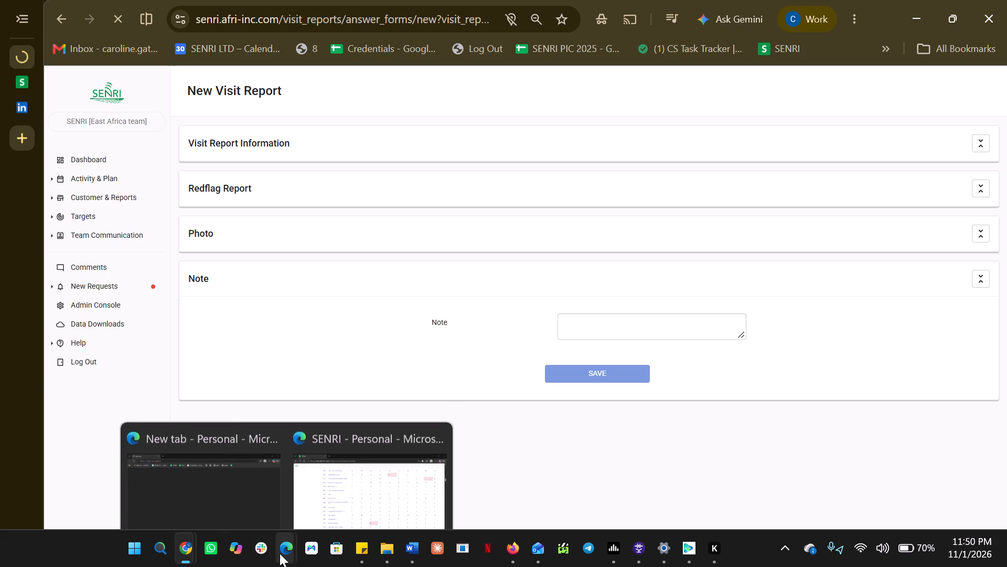
Switch to the weekly activities page in Edge and examine the flagged companies listed from TRANSBIONICS Limited down to the Nigeria table.
{"action": "left_click", "coordinate": [345, 489]}
{"action": "scroll", "coordinate": [418, 423], "scroll_direction": "down", "scroll_amount": 1}
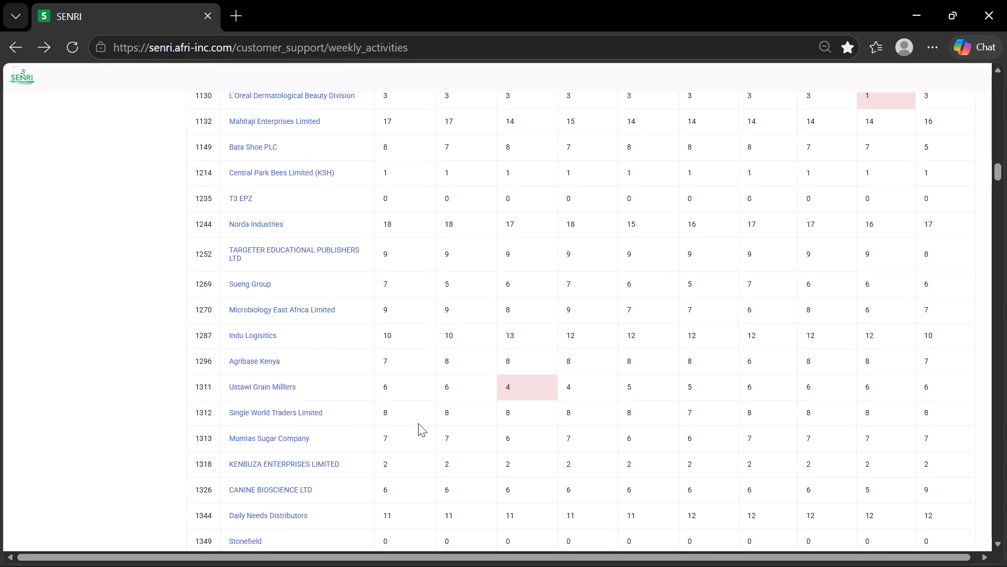
{"action": "scroll", "coordinate": [418, 423], "scroll_direction": "down", "scroll_amount": 1}
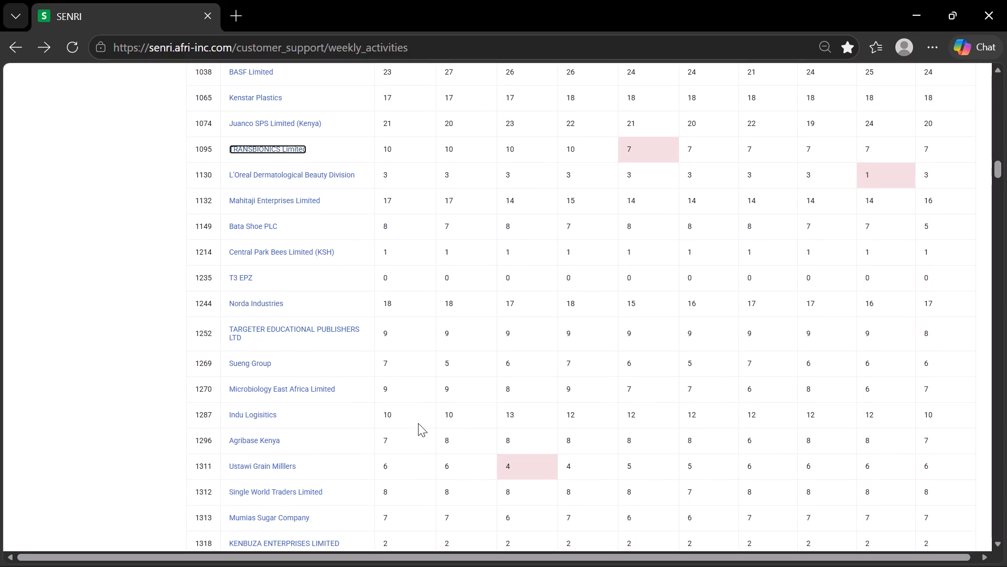
{"action": "scroll", "coordinate": [418, 423], "scroll_direction": "down", "scroll_amount": 1}
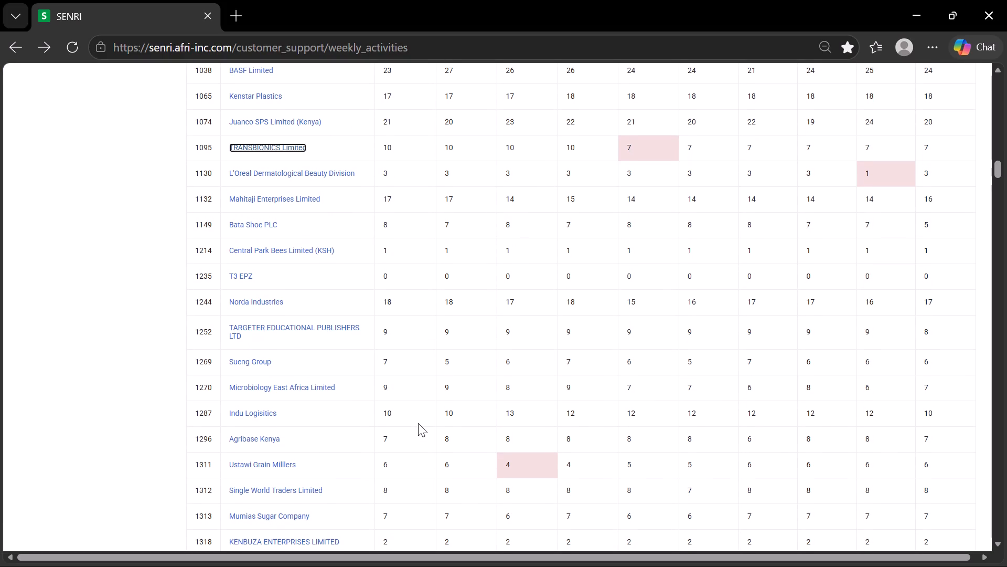
{"action": "scroll", "coordinate": [418, 423], "scroll_direction": "down", "scroll_amount": 2}
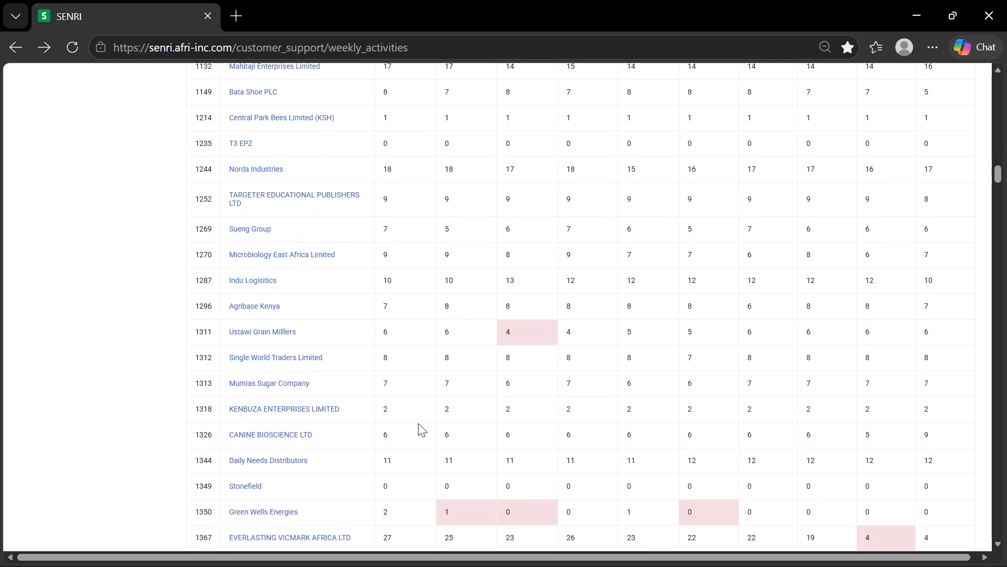
{"action": "scroll", "coordinate": [418, 423], "scroll_direction": "down", "scroll_amount": 1}
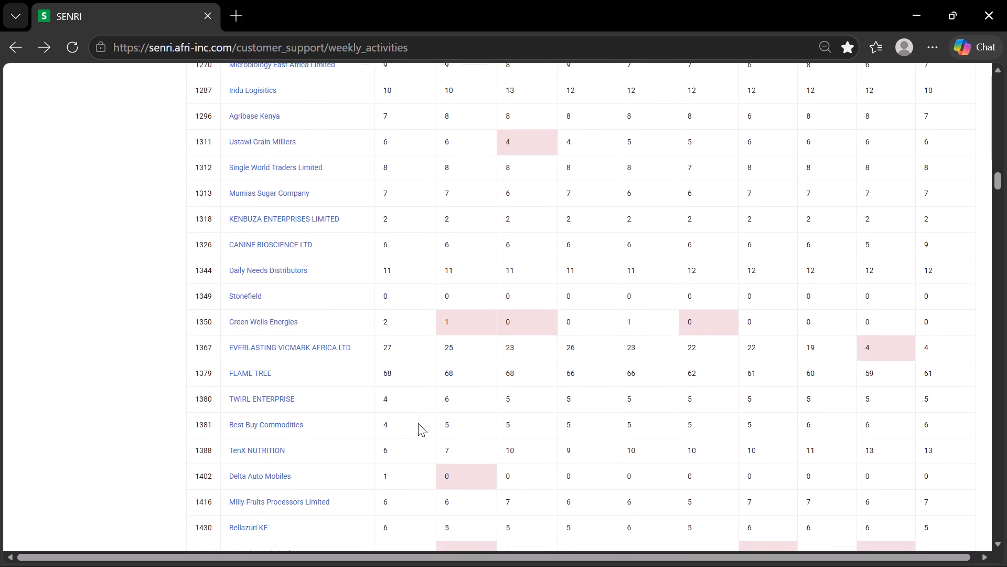
{"action": "scroll", "coordinate": [418, 423], "scroll_direction": "down", "scroll_amount": 3}
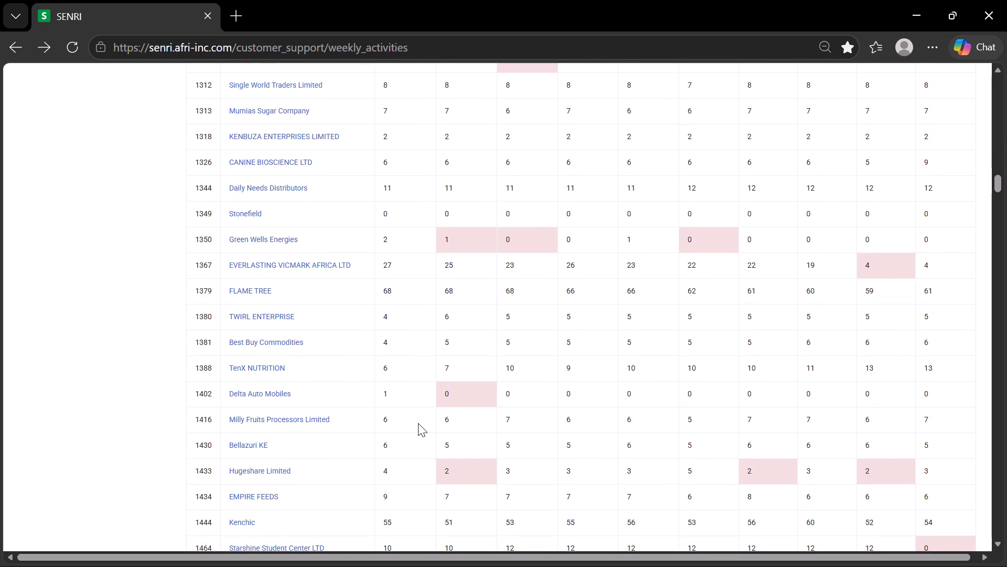
{"action": "scroll", "coordinate": [418, 423], "scroll_direction": "down", "scroll_amount": 2}
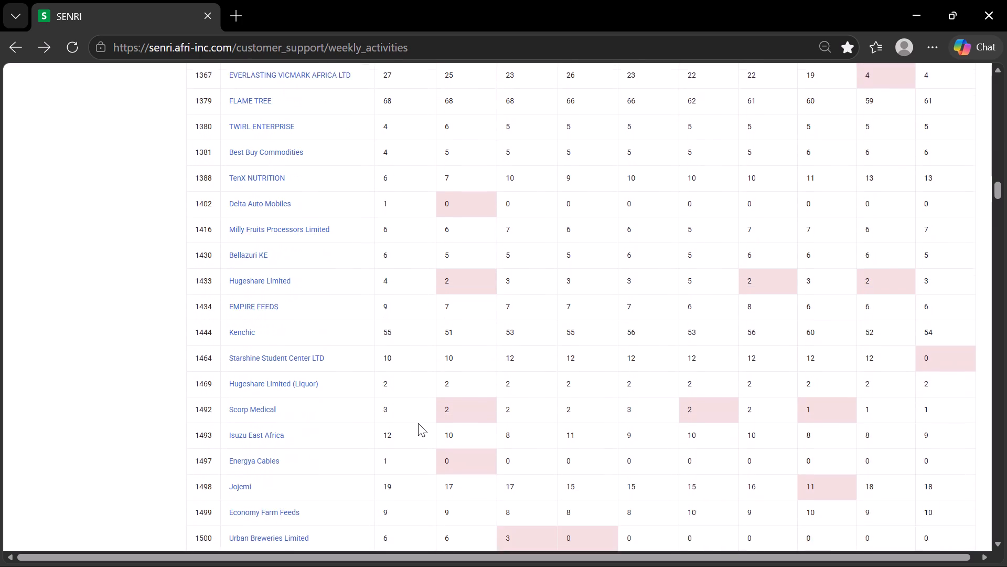
{"action": "scroll", "coordinate": [418, 423], "scroll_direction": "down", "scroll_amount": 2}
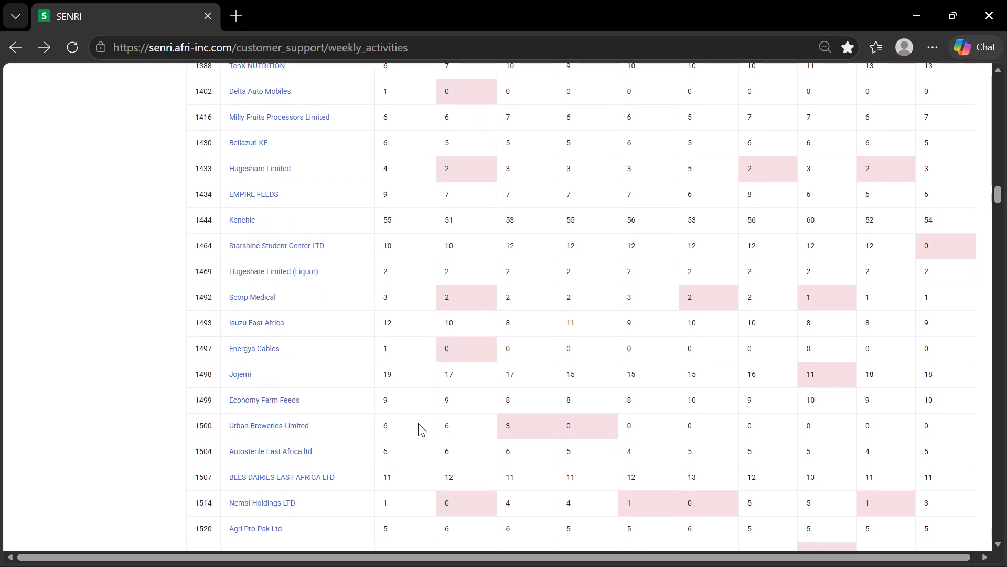
{"action": "scroll", "coordinate": [418, 423], "scroll_direction": "down", "scroll_amount": 1}
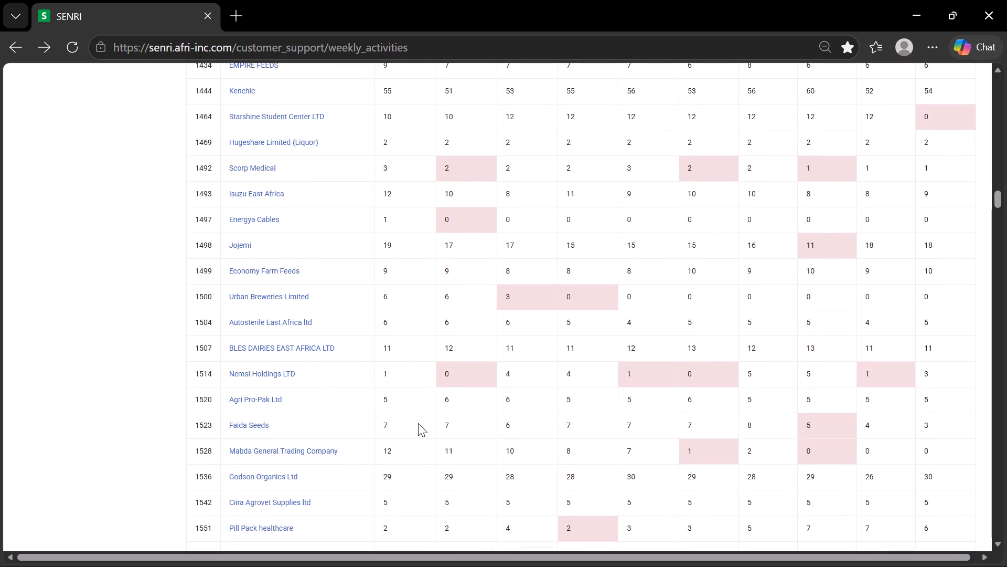
{"action": "scroll", "coordinate": [418, 423], "scroll_direction": "down", "scroll_amount": 4}
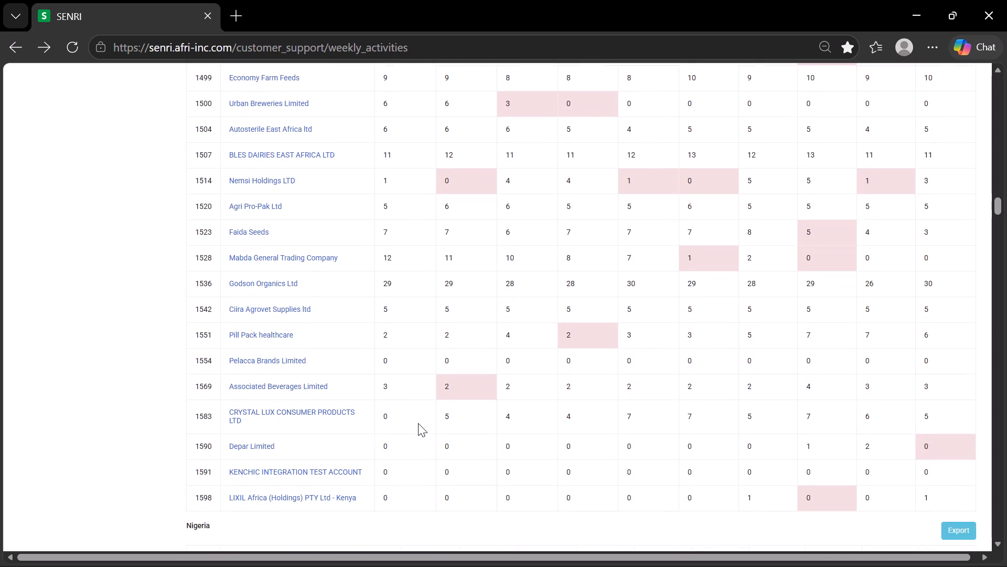
Examine the flagged weekly activity of companies in the Nigeria, Tanzania and Ghana tables and onward to Zimbabwe.
{"action": "scroll", "coordinate": [418, 423], "scroll_direction": "down", "scroll_amount": 2}
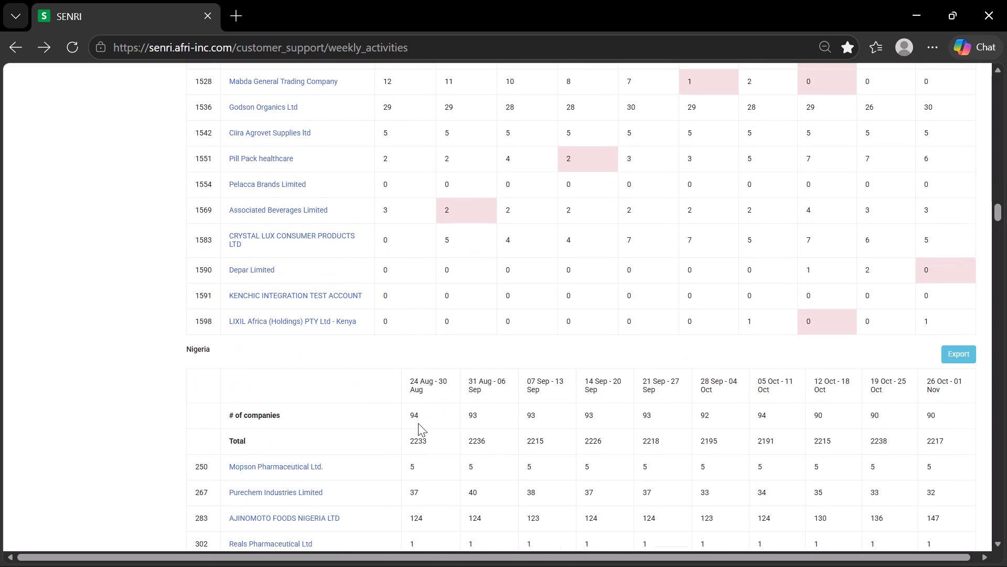
{"action": "scroll", "coordinate": [418, 423], "scroll_direction": "down", "scroll_amount": 5}
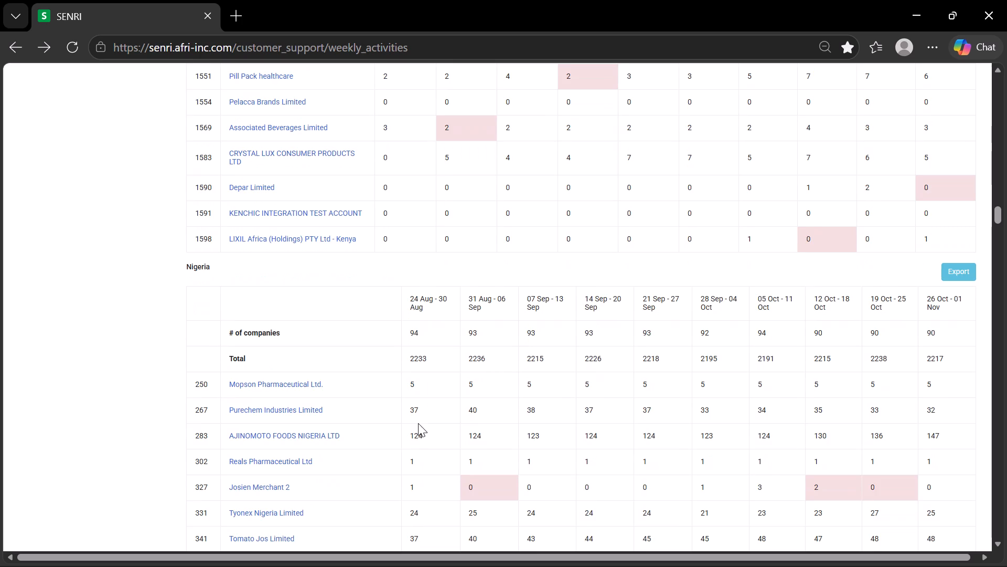
{"action": "scroll", "coordinate": [418, 423], "scroll_direction": "down", "scroll_amount": 6}
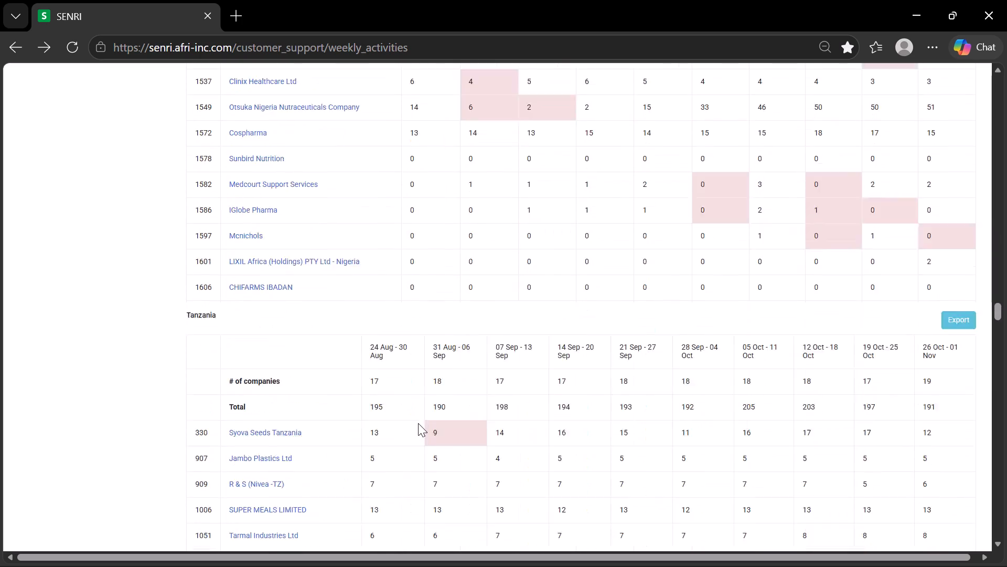
{"action": "scroll", "coordinate": [418, 423], "scroll_direction": "down", "scroll_amount": 2}
{"action": "scroll", "coordinate": [418, 423], "scroll_direction": "up", "scroll_amount": 1}
{"action": "scroll", "coordinate": [418, 423], "scroll_direction": "down", "scroll_amount": 3}
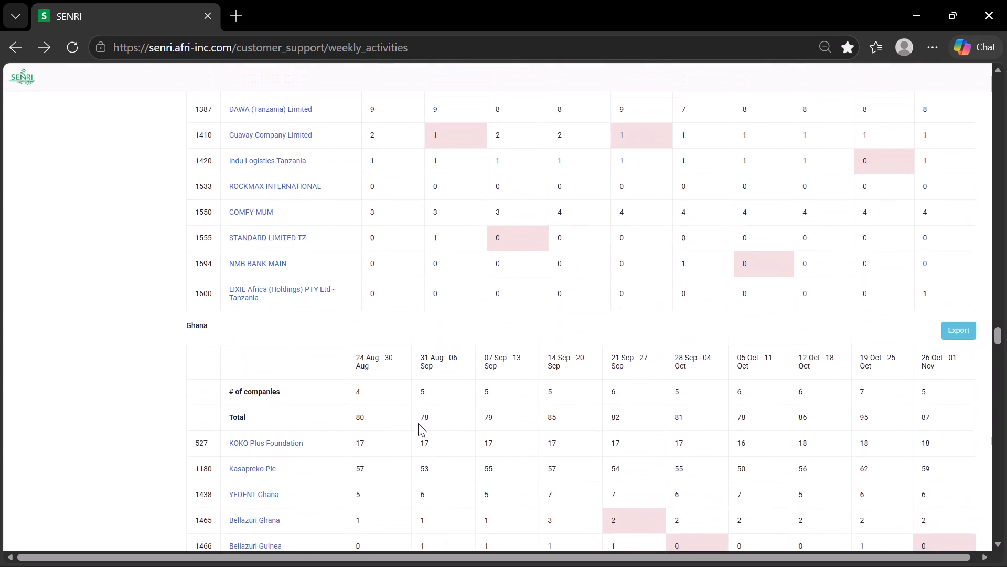
{"action": "scroll", "coordinate": [418, 423], "scroll_direction": "down", "scroll_amount": 7}
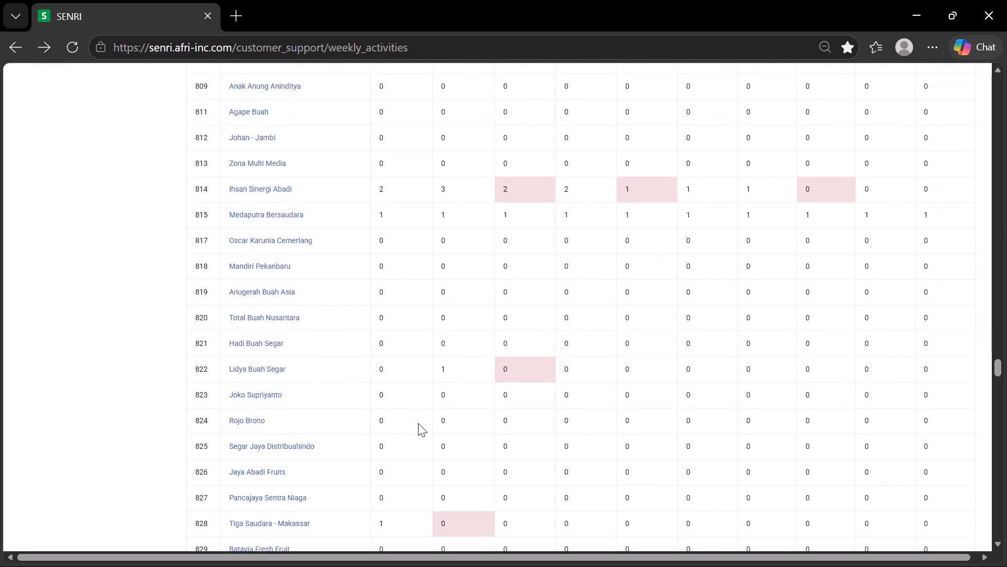
{"action": "scroll", "coordinate": [418, 423], "scroll_direction": "down", "scroll_amount": 6}
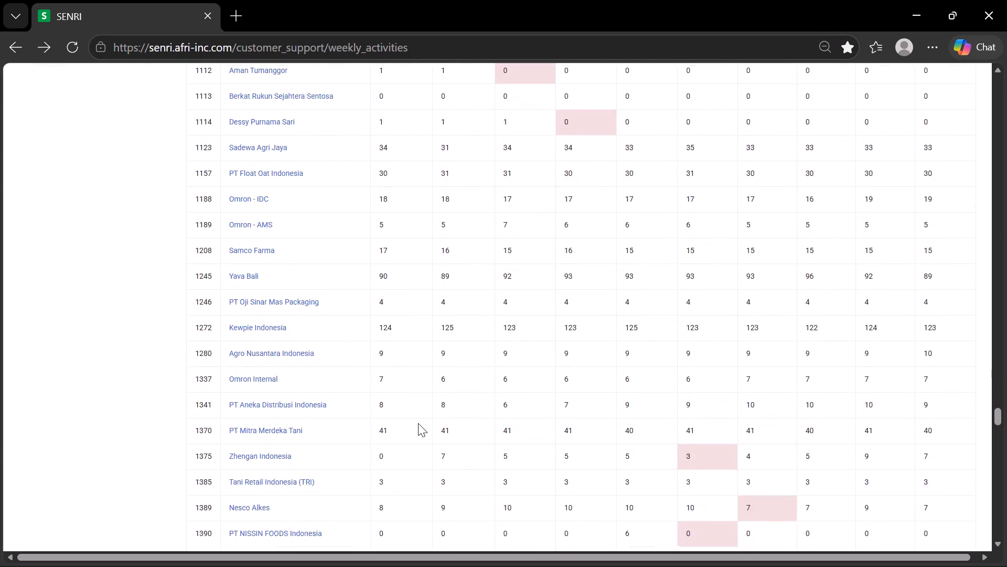
{"action": "scroll", "coordinate": [418, 423], "scroll_direction": "down", "scroll_amount": 2}
{"action": "scroll", "coordinate": [418, 423], "scroll_direction": "up", "scroll_amount": 2}
{"action": "scroll", "coordinate": [418, 423], "scroll_direction": "down", "scroll_amount": 1}
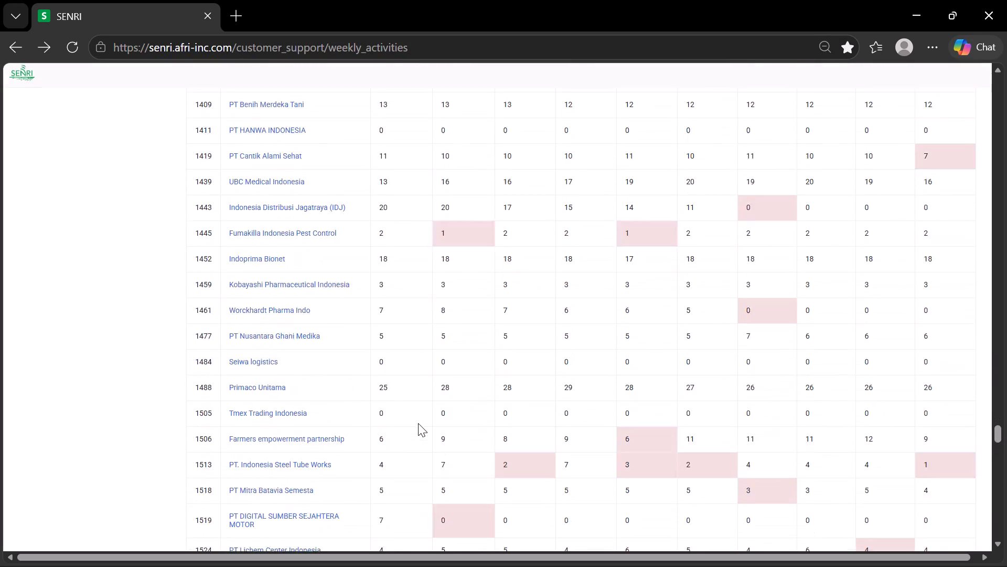
{"action": "scroll", "coordinate": [418, 423], "scroll_direction": "down", "scroll_amount": 6}
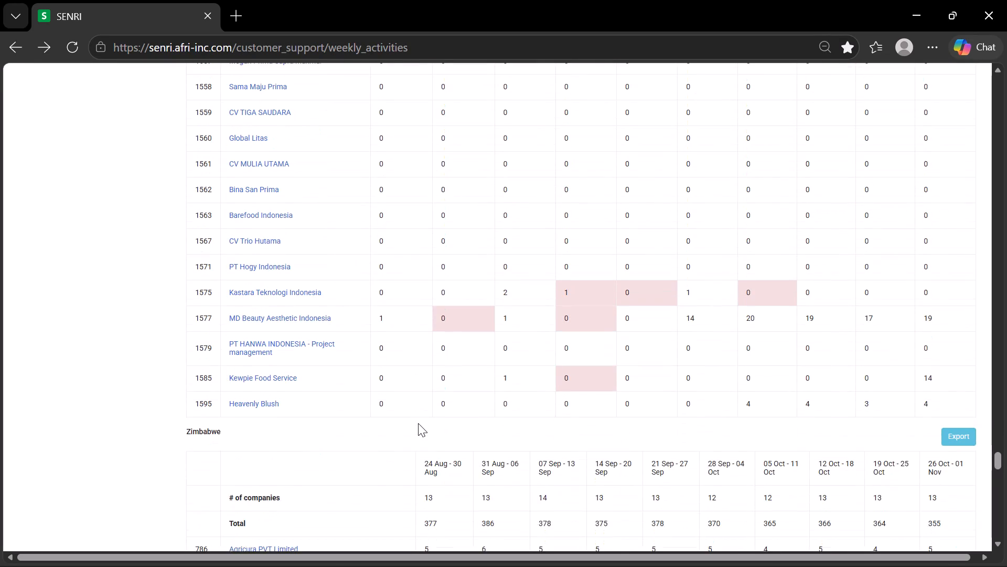
{"action": "scroll", "coordinate": [418, 423], "scroll_direction": "down", "scroll_amount": 4}
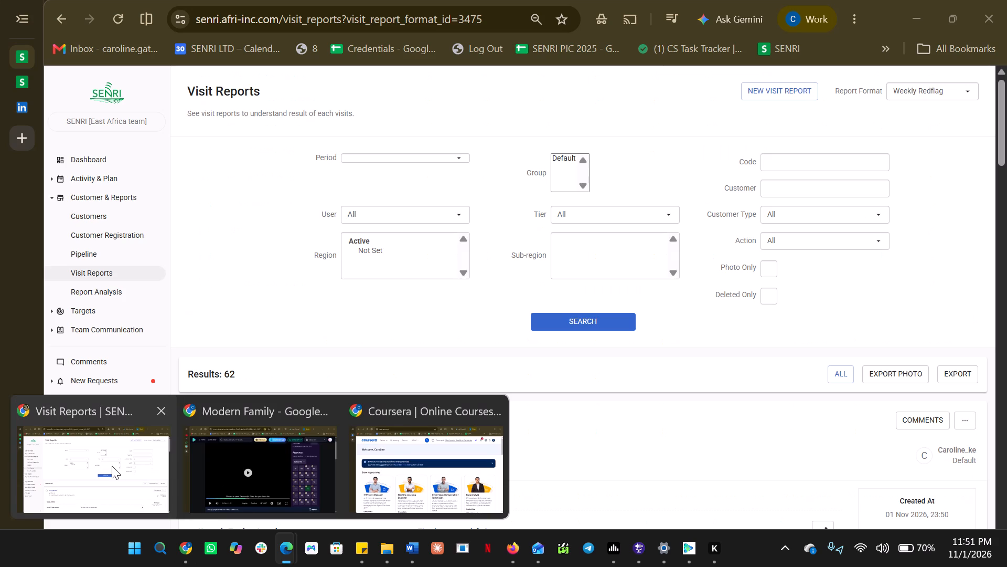
Return to Chrome, start a new Weekly Redflag visit report for Silverlands Tanzania Limited, and continue to the Redflag Report section.
{"action": "left_click", "coordinate": [112, 466]}
{"action": "left_click", "coordinate": [778, 90]}
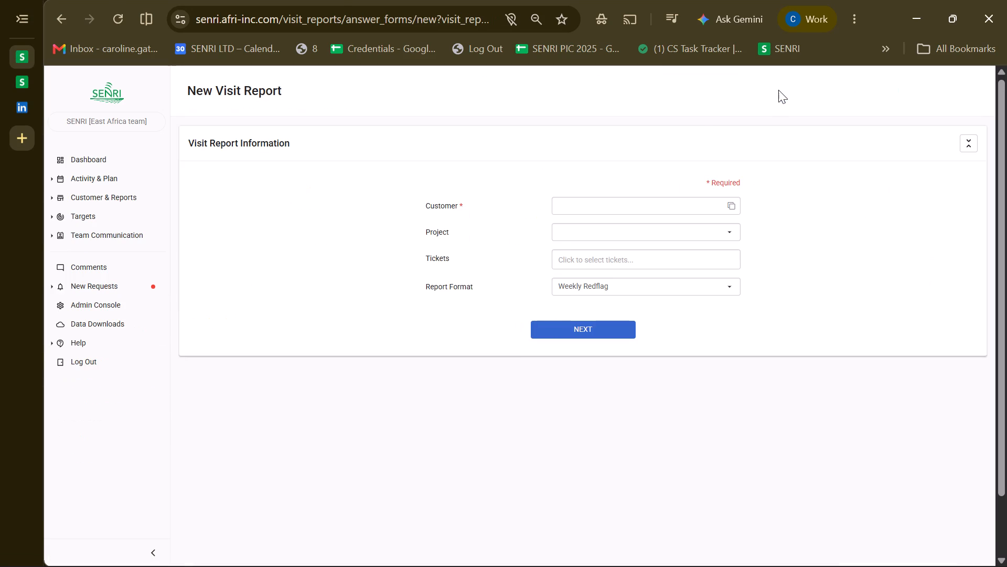
{"action": "left_click", "coordinate": [592, 212]}
{"action": "type", "text": "sil"}
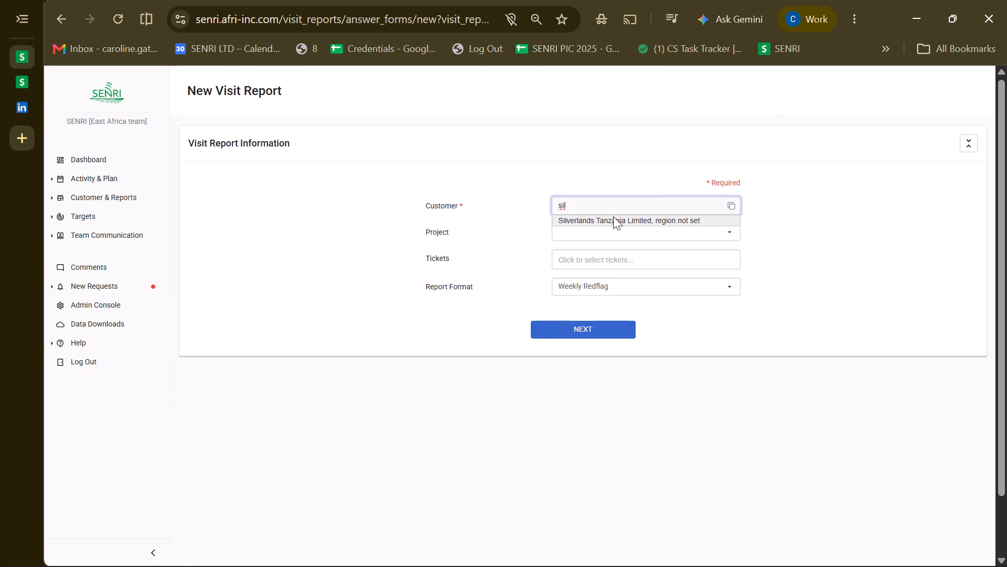
{"action": "left_click", "coordinate": [613, 219]}
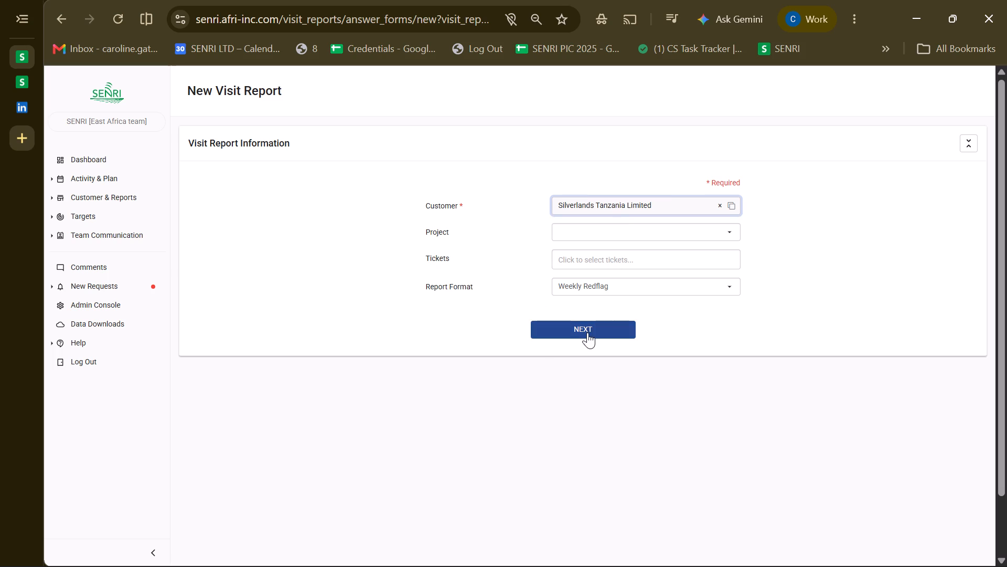
{"action": "left_click", "coordinate": [587, 332]}
Enter "neda-left the company" as the usage and start a second line with "ptro".
{"action": "left_click", "coordinate": [580, 235]}
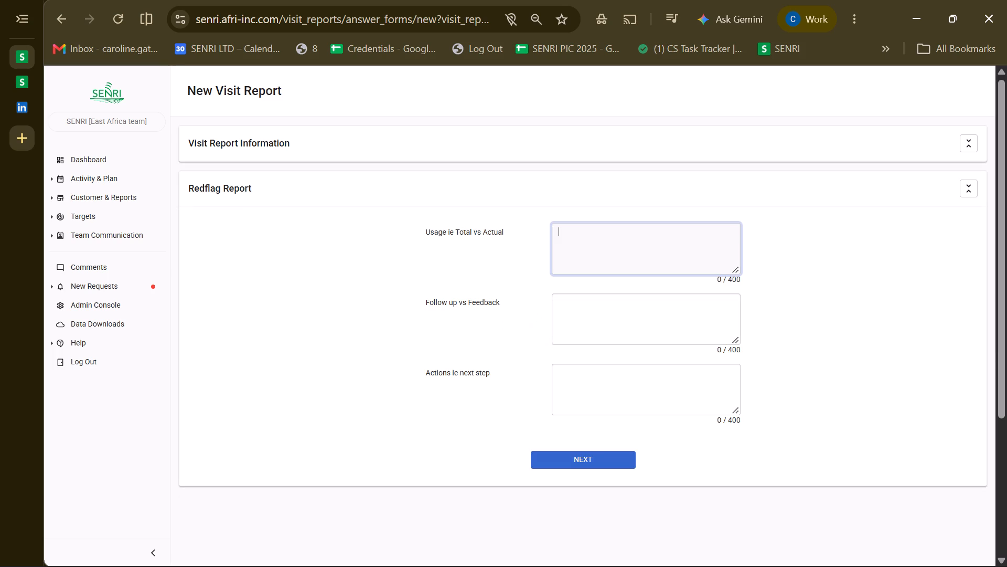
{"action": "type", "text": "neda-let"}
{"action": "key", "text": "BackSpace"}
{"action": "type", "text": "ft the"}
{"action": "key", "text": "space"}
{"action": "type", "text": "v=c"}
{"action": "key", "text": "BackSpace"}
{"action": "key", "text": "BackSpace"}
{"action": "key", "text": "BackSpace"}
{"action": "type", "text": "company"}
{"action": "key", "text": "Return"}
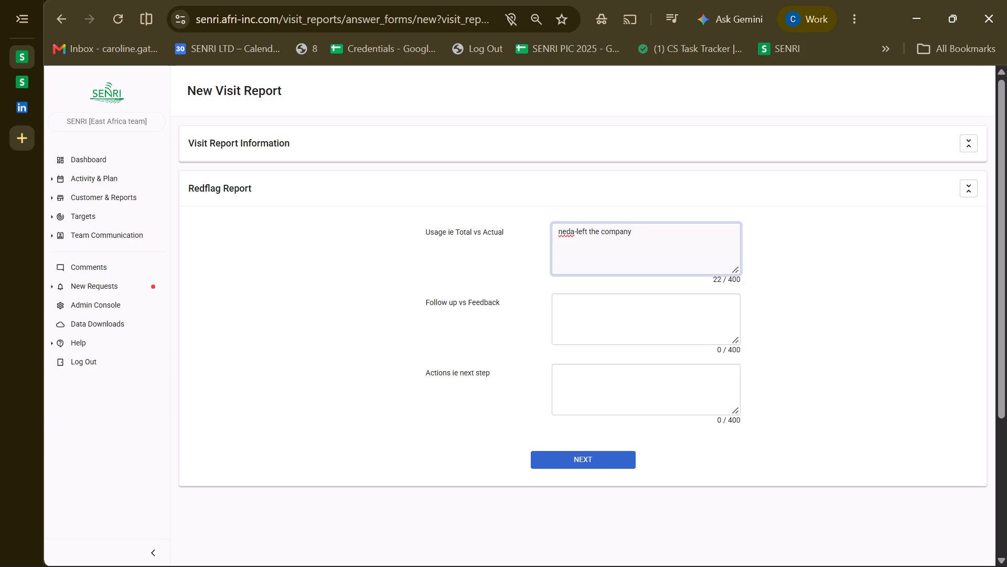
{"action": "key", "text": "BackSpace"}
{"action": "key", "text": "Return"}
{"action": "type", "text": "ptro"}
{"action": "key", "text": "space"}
Replace the mistyped second line of the usage answer with "pendro was fired" and start a new line.
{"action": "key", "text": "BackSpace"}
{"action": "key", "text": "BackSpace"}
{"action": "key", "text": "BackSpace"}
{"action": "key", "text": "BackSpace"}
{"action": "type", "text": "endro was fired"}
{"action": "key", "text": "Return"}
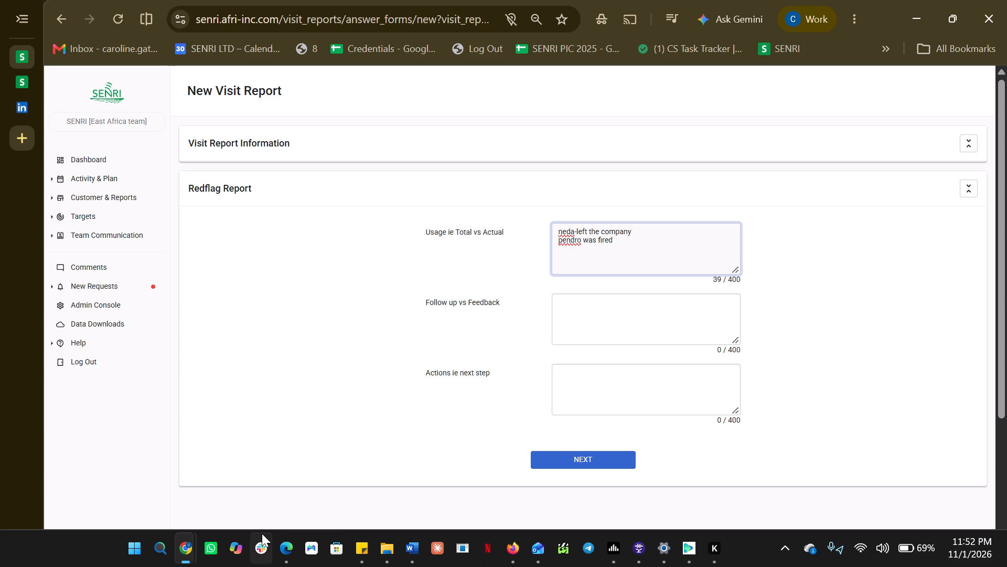
Switch to WhatsApp.
{"action": "double_click", "coordinate": [206, 555]}
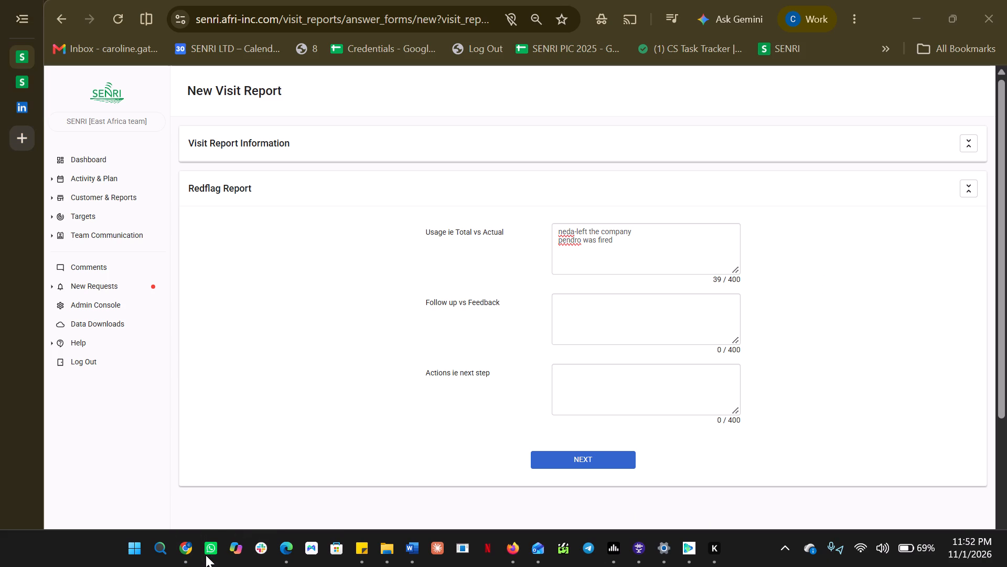
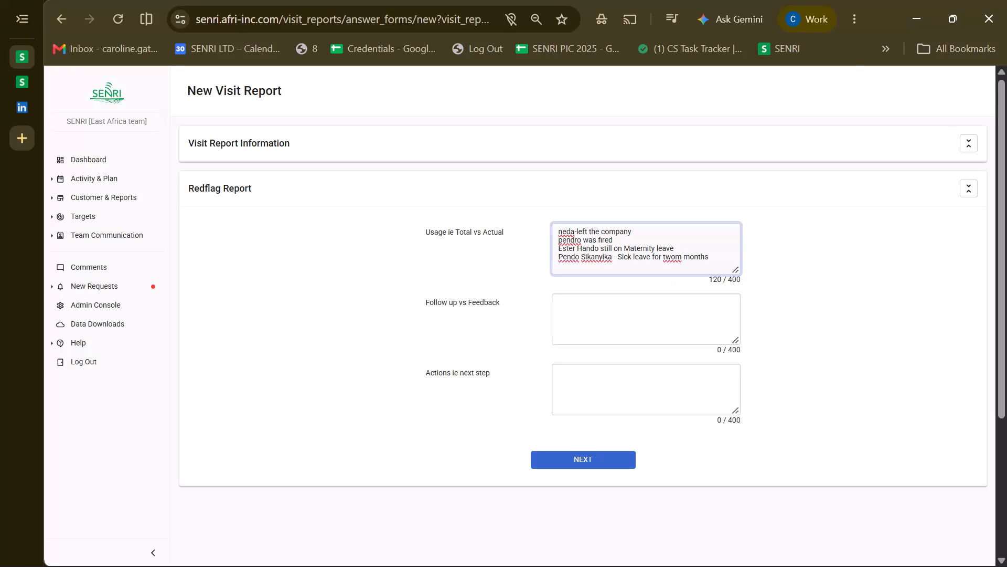
Replace "fired" with "terminated" in the second line of the usage notes.
{"action": "left_click", "coordinate": [626, 240]}
{"action": "key", "text": "BackSpace"}
{"action": "key", "text": "BackSpace"}
{"action": "key", "text": "BackSpace"}
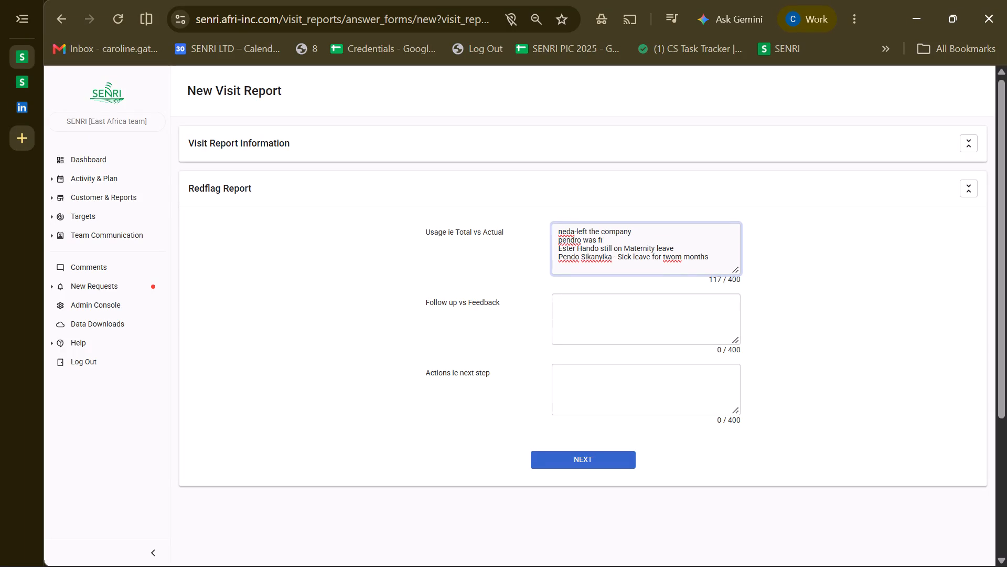
{"action": "key", "text": "BackSpace"}
{"action": "key", "text": "BackSpace"}
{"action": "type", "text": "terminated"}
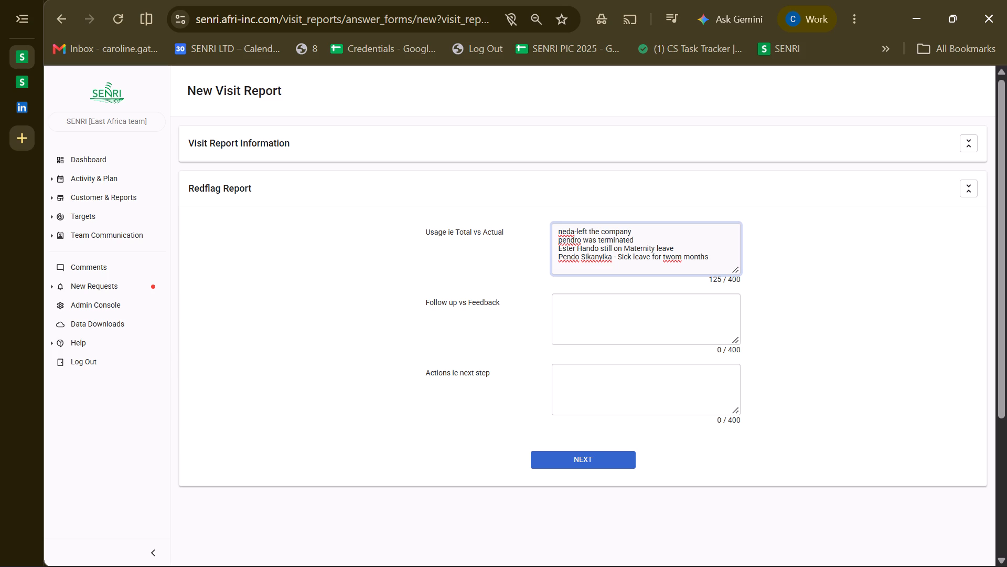
Start a new line in the usage notes below the sick leave entry.
{"action": "left_click", "coordinate": [714, 257]}
{"action": "key", "text": "Return"}
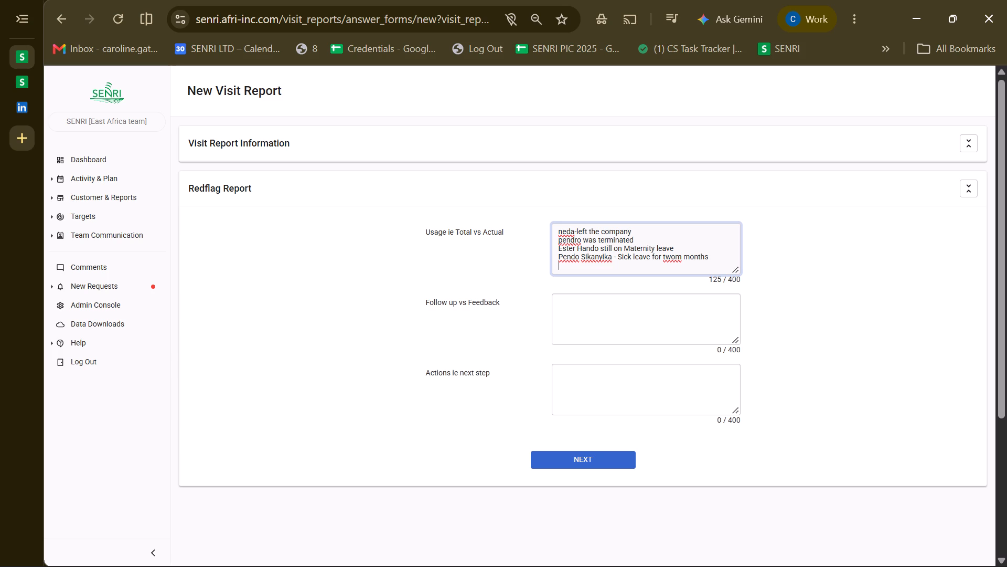
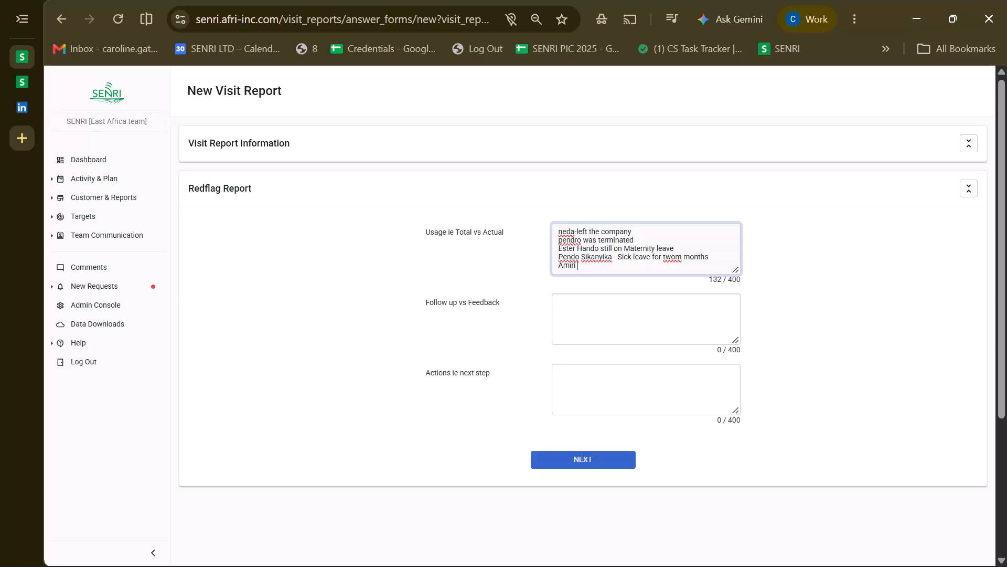
Finish the last usage line as "Amiri is on leave" and correct "twom" to "two" in the sick leave line.
{"action": "type", "text": "n"}
{"action": "key", "text": "space"}
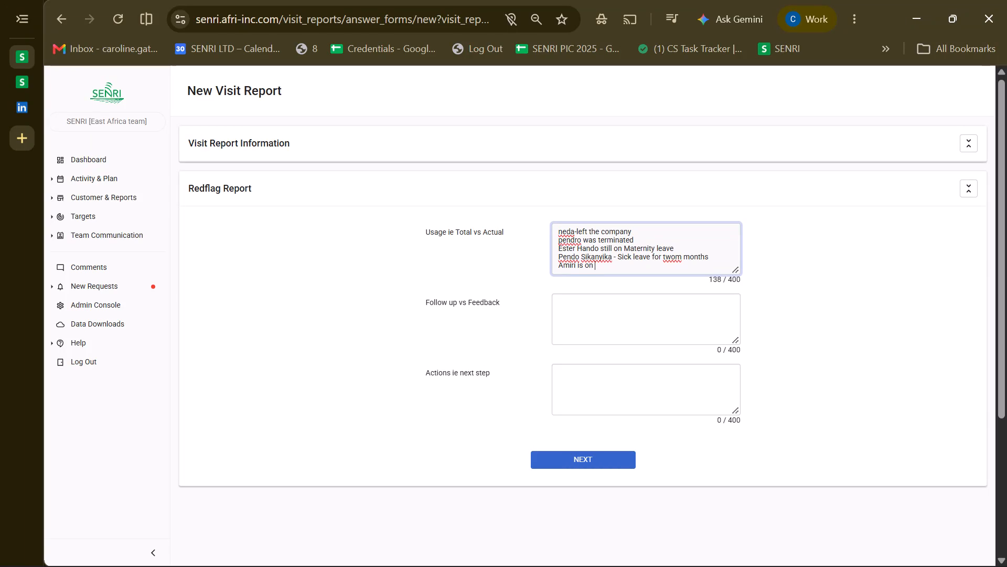
{"action": "type", "text": "leave"}
{"action": "left_click", "coordinate": [681, 257]}
{"action": "key", "text": "BackSpace"}
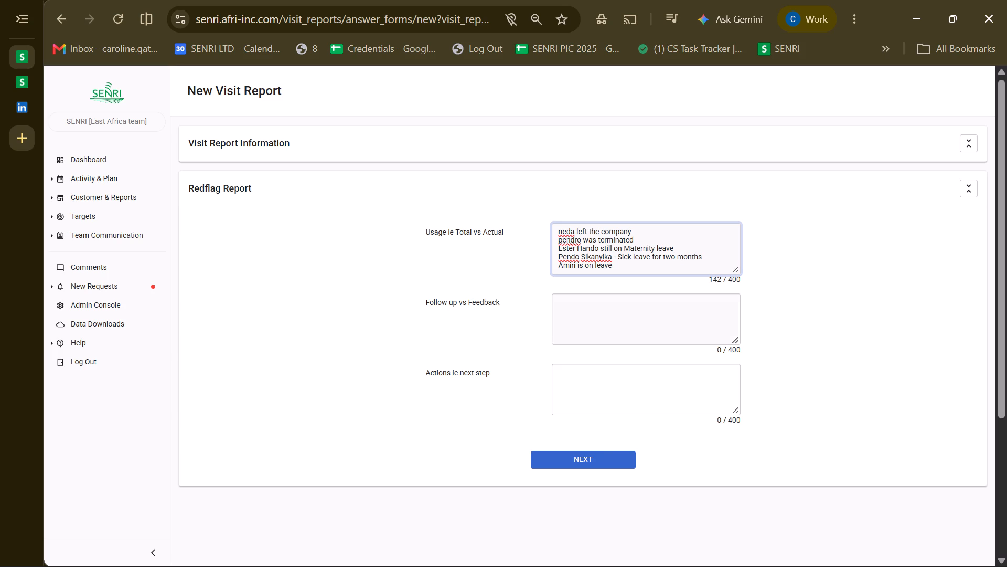
Continue through the Photo and Note sections without adding anything, and save the Silverlands Tanzania Limited visit report.
{"action": "left_click", "coordinate": [585, 461]}
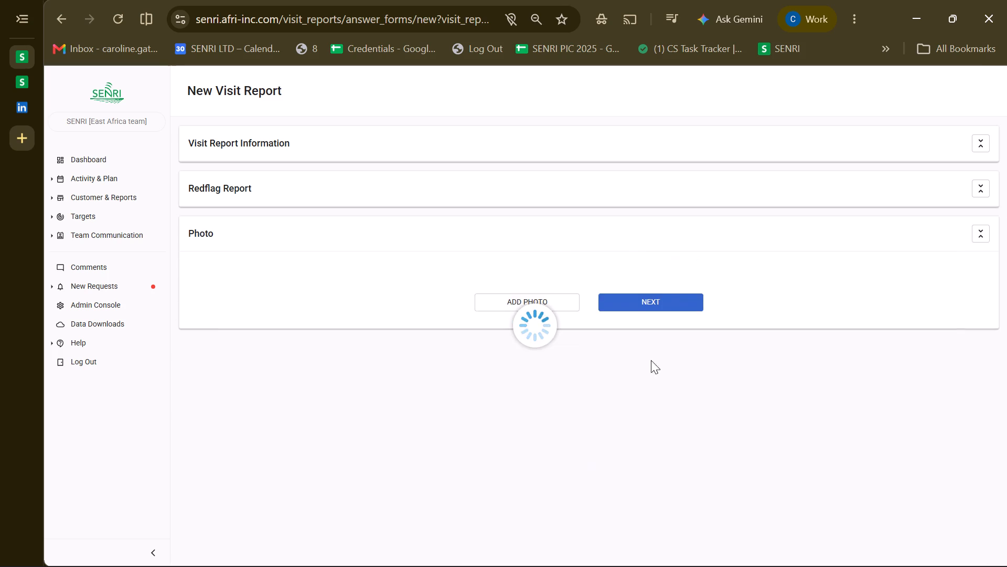
{"action": "left_click", "coordinate": [622, 390]}
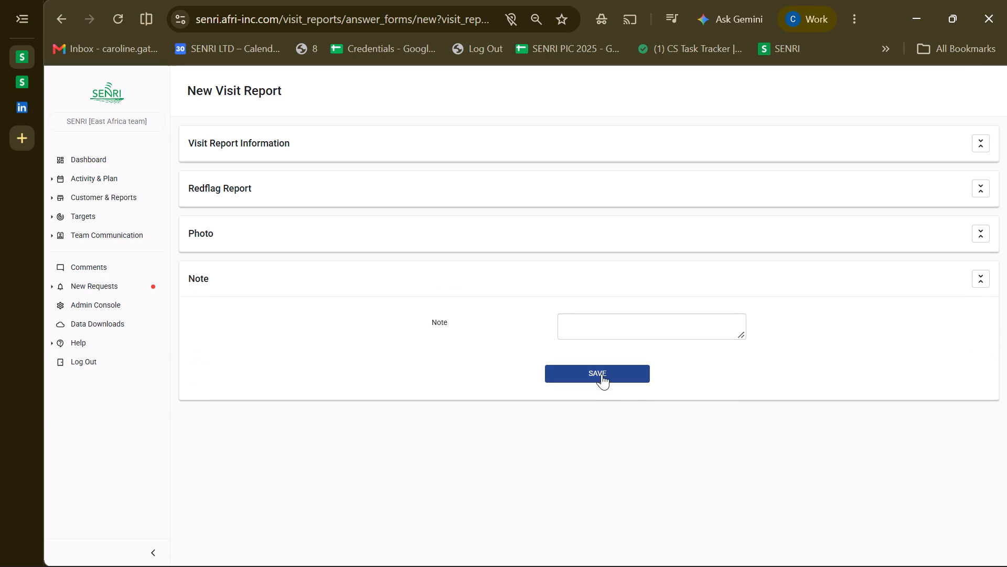
{"action": "left_click", "coordinate": [602, 374]}
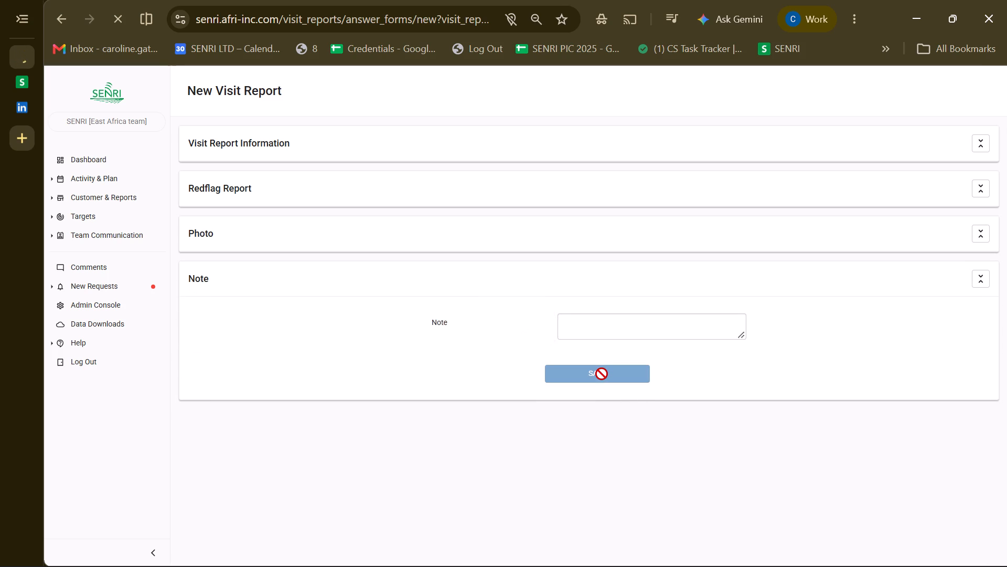